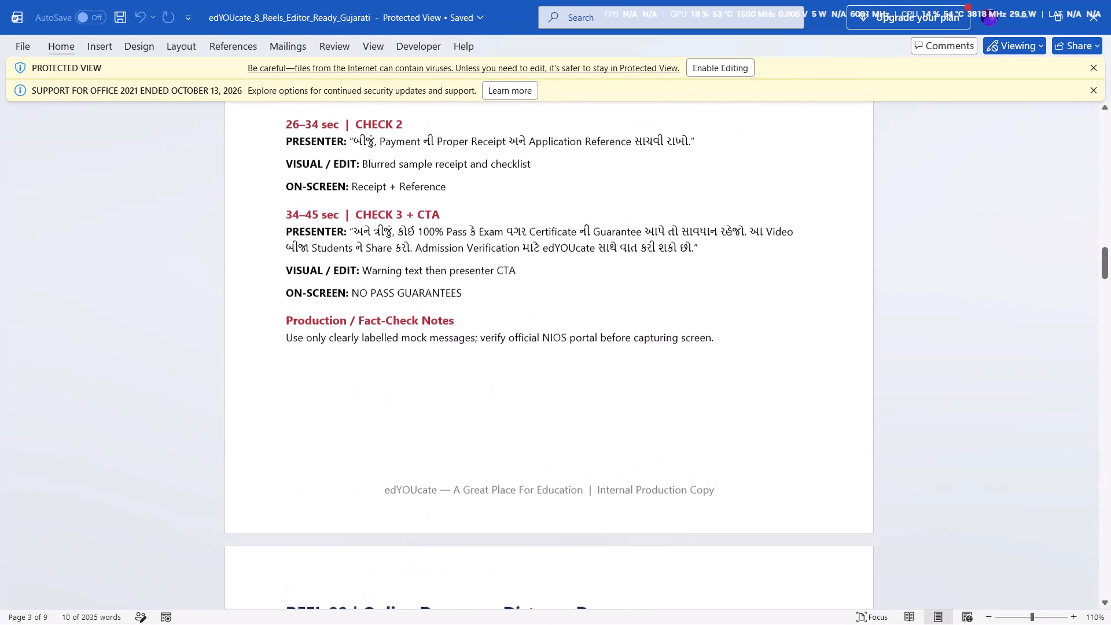
scroll(324, 410, up, 5)
scroll(324, 410, down, 1)
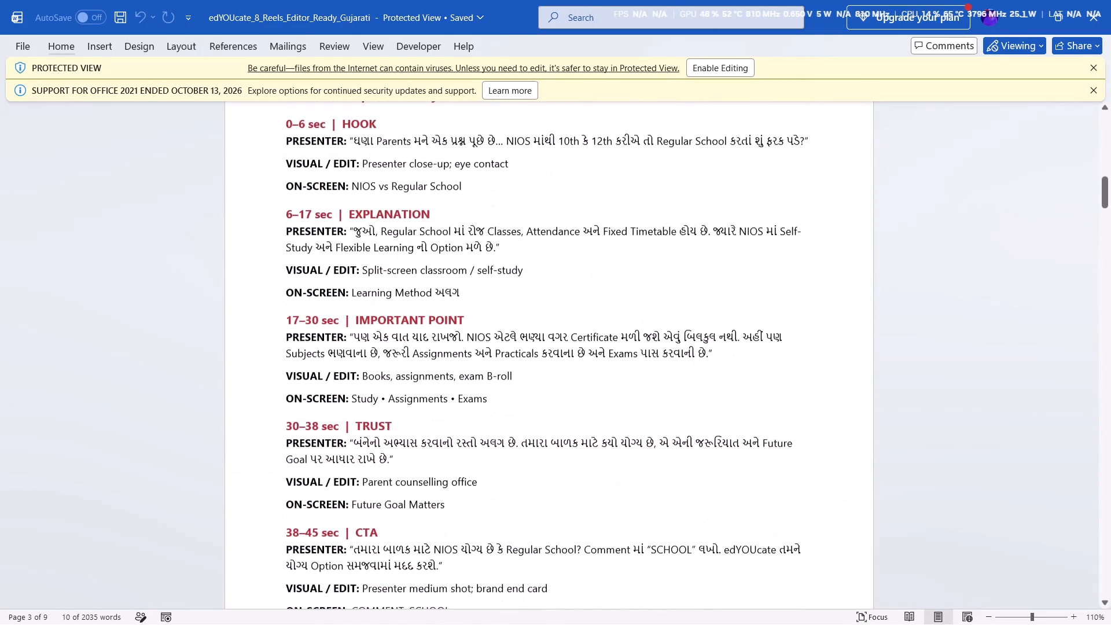
scroll(324, 410, down, 2)
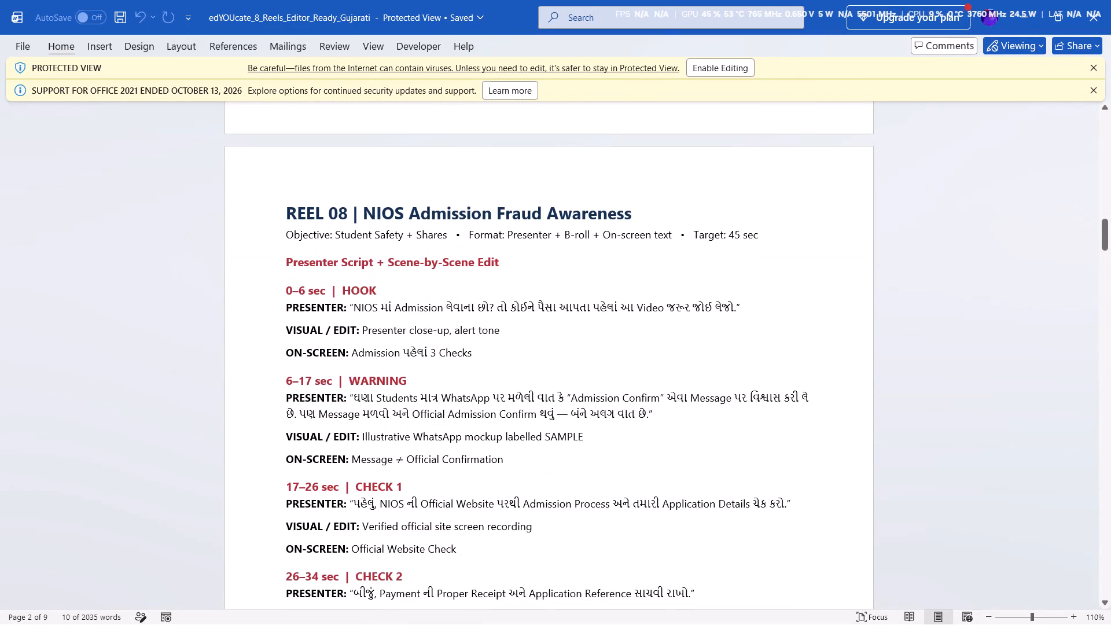
drag(282, 203, 344, 282)
click(344, 282)
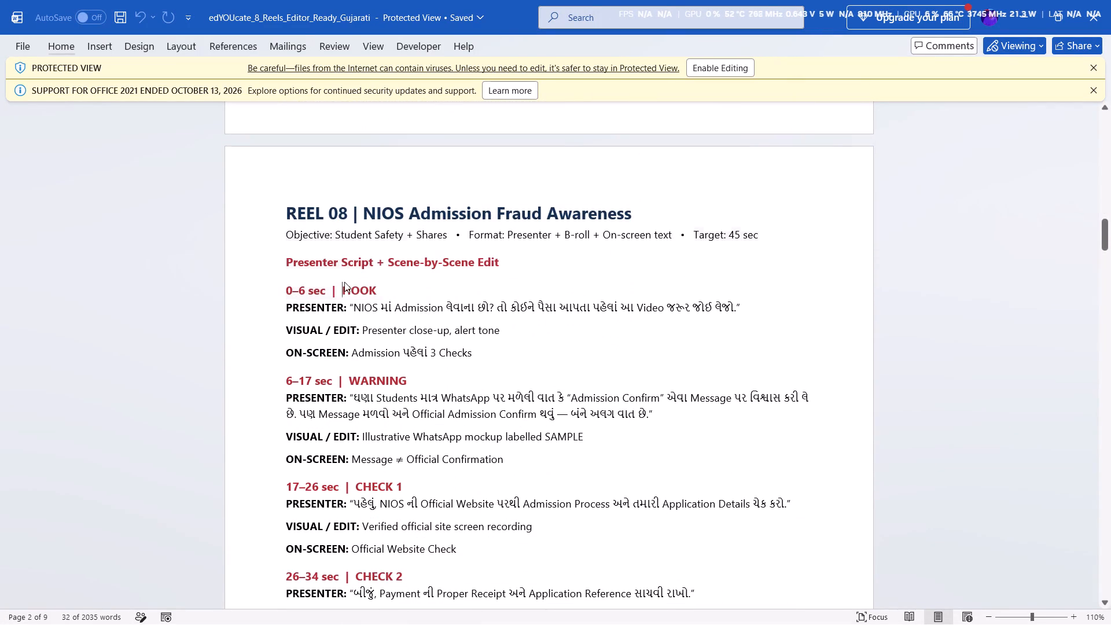
drag(285, 210, 351, 413)
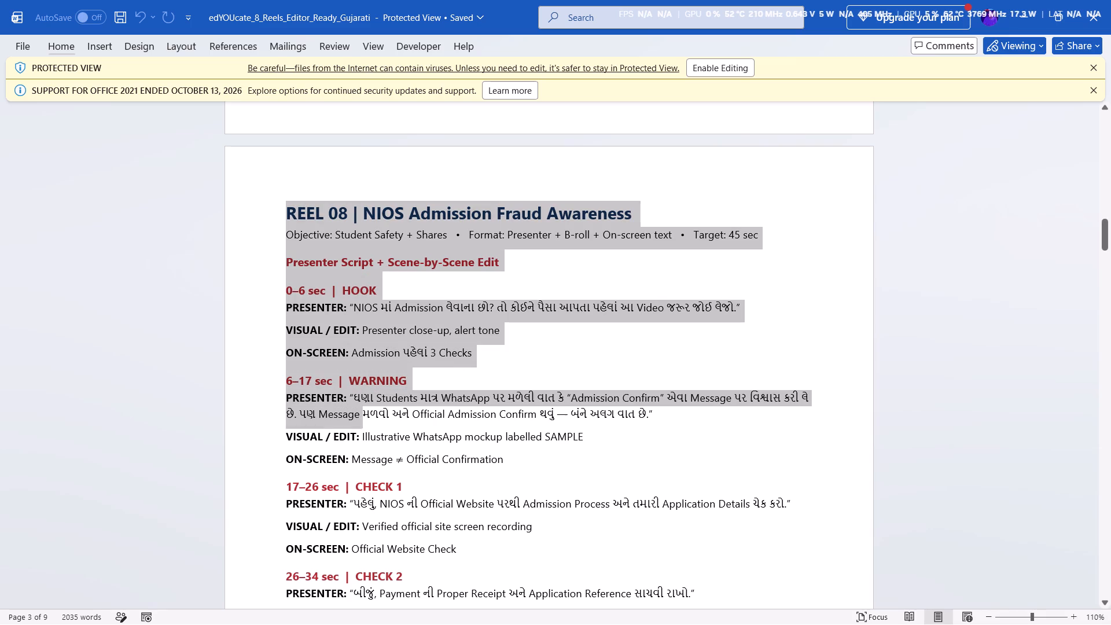
drag(351, 413, 360, 492)
scroll(360, 492, down, 1)
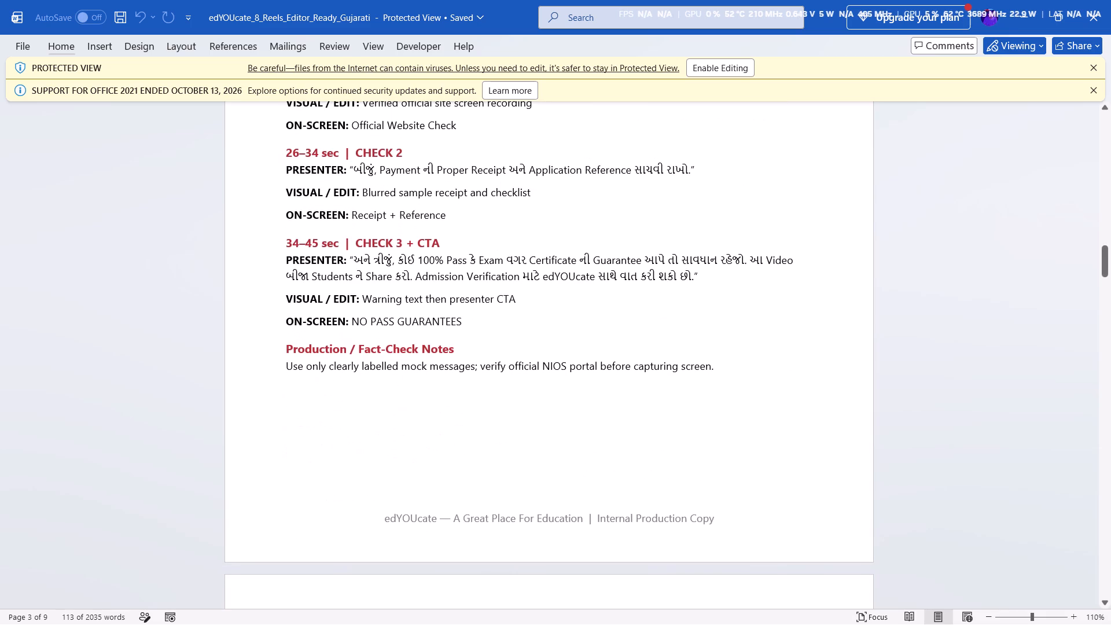
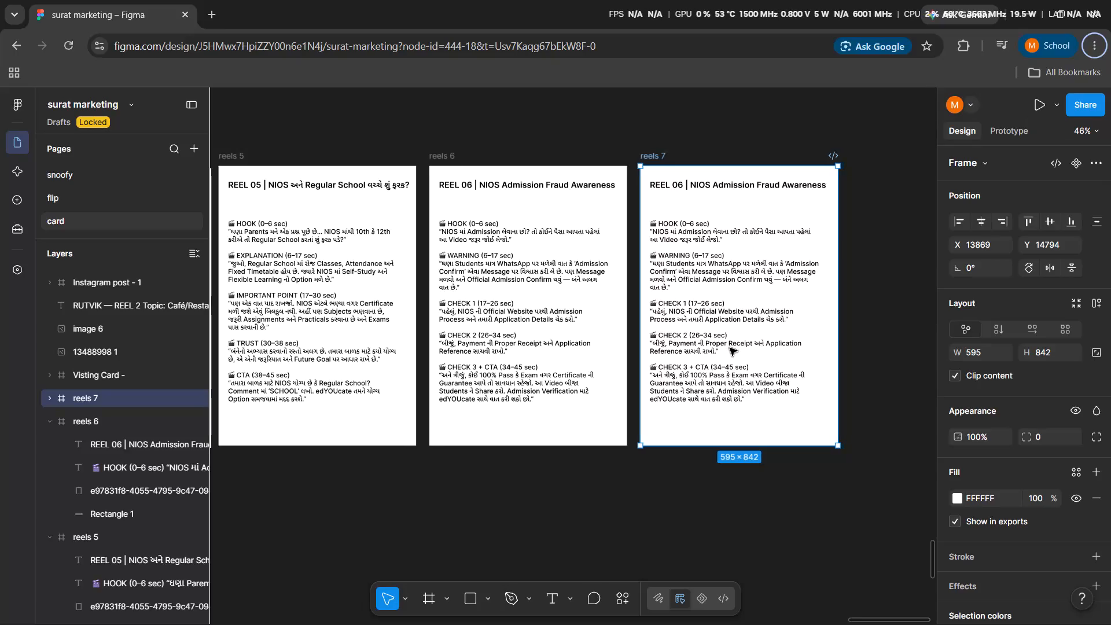
Replace the body text of the "reels 7" frame with the copied script that starts at "HOOK (0–7 sec)".
double_click(685, 261)
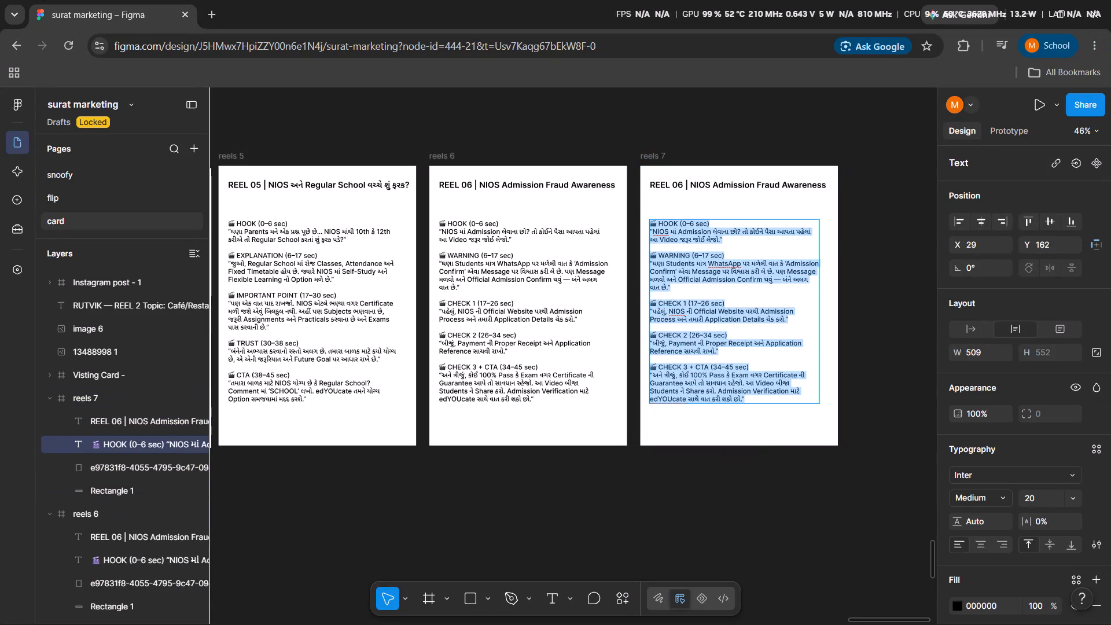
key(ctrl+v)
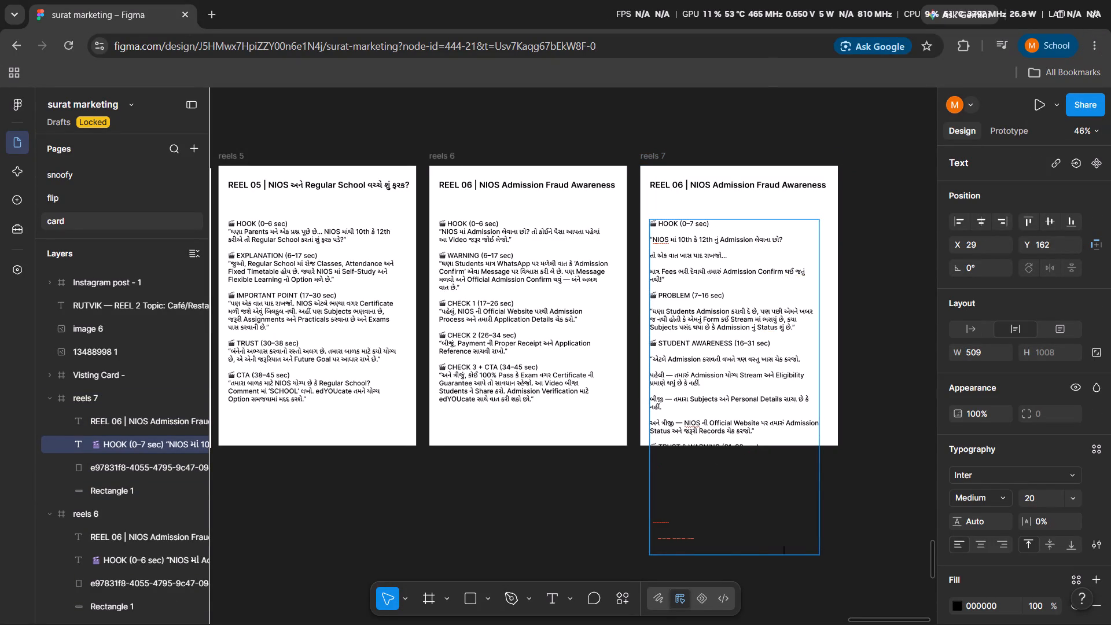
Remove the blank lines below the "HOOK (0–7 sec)" heading and between its sentences in "reels 7".
click(659, 233)
key(BackSpace)
key(Down)
key(Down)
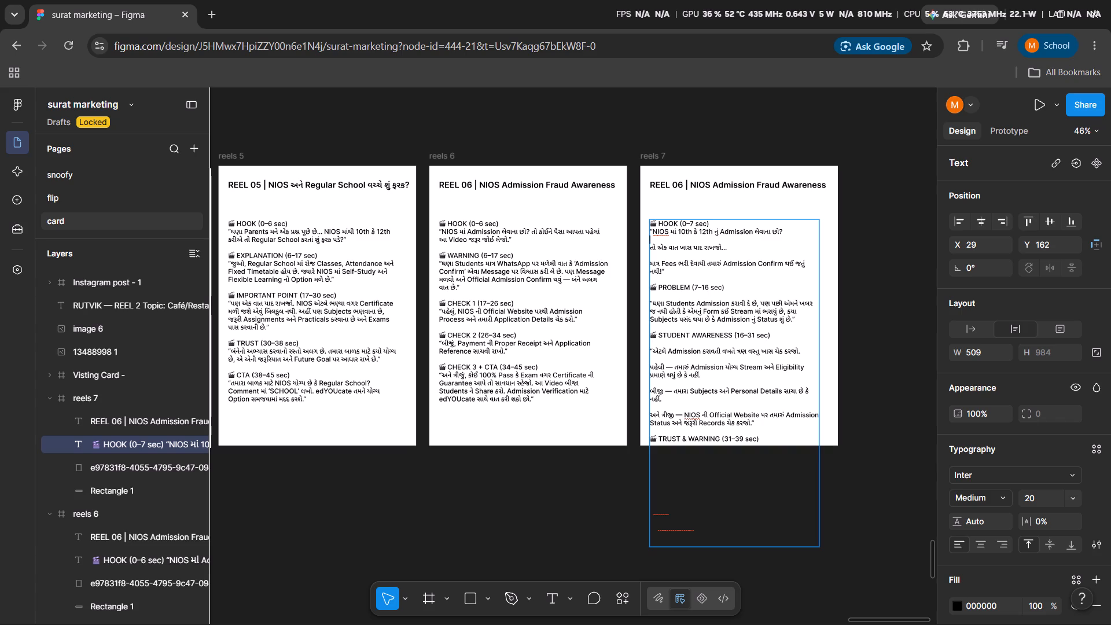
key(backslash)
key(BackSpace)
key(BackSpace)
key(Down)
key(Down)
key(BackSpace)
Remove the blank line below the "PROBLEM (7–16 sec)" heading.
key(Down)
key(Down)
key(Down)
key(Down)
key(Down)
key(Down)
key(Down)
key(Down)
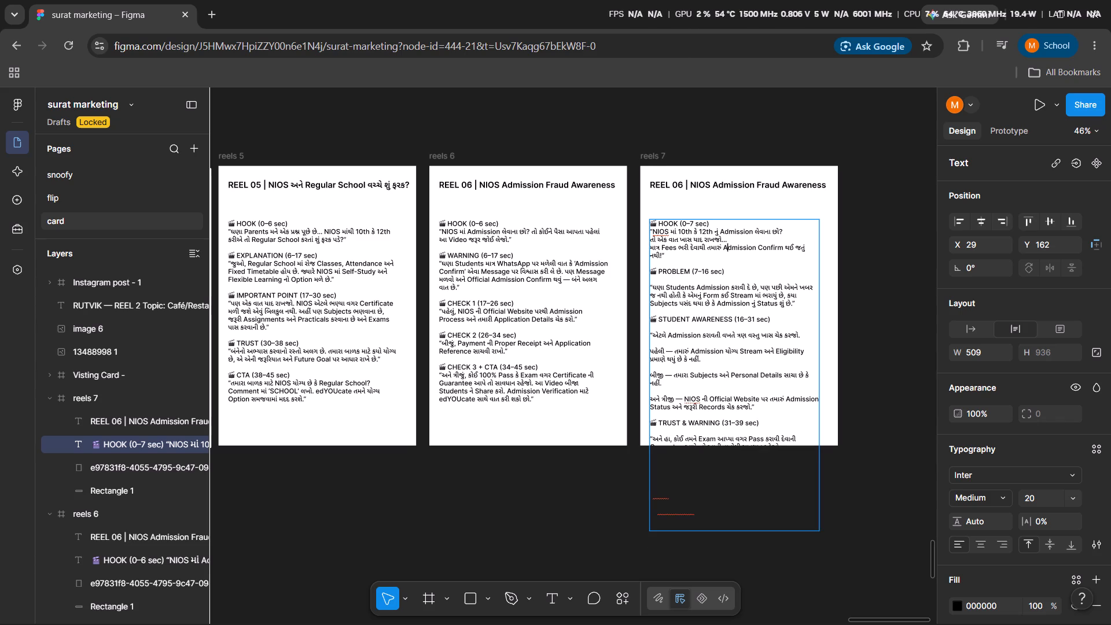
key(Up)
key(Up)
key(Up)
key(BackSpace)
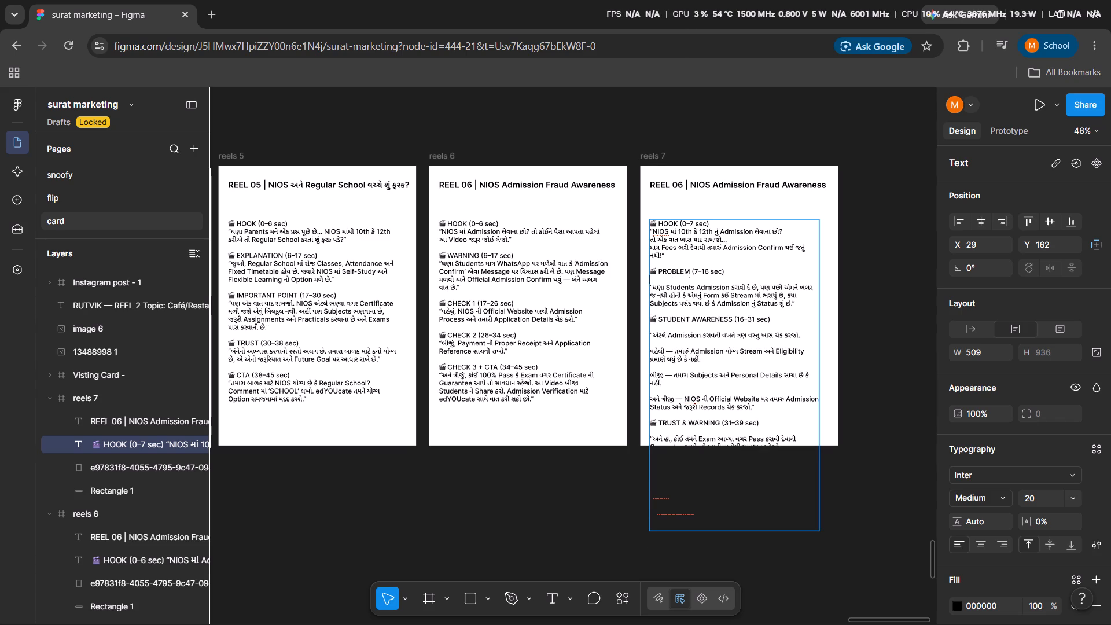
Remove the blank line below the "STUDENT AWARENESS (16–31 sec)" heading.
key(Down)
key(Down)
key(Down)
key(Down)
key(Down)
key(Down)
key(Down)
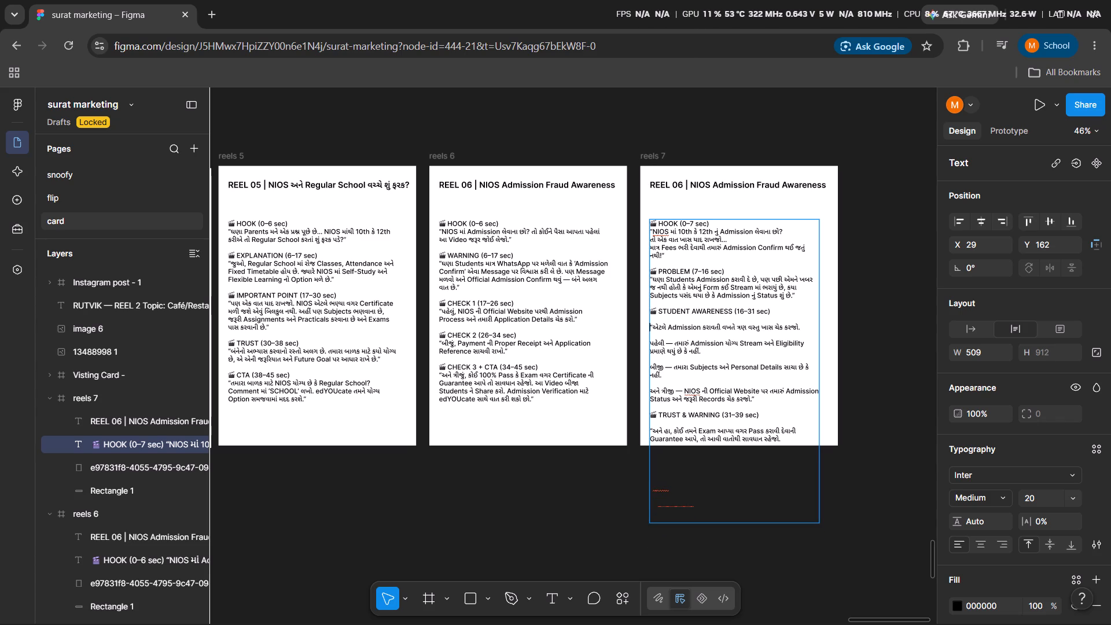
key(Up)
key(BackSpace)
Remove the three blank lines between the paragraphs of the STUDENT AWARENESS section.
key(Down)
key(Down)
key(Down)
key(Up)
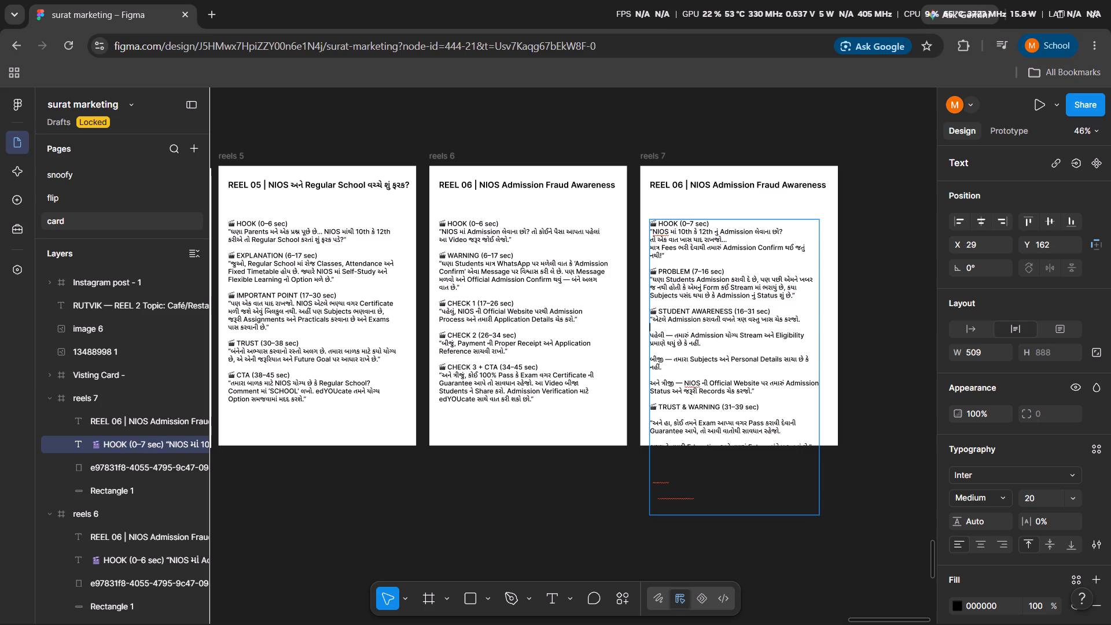
key(BackSpace)
key(Down)
key(Down)
key(Down)
key(BackSpace)
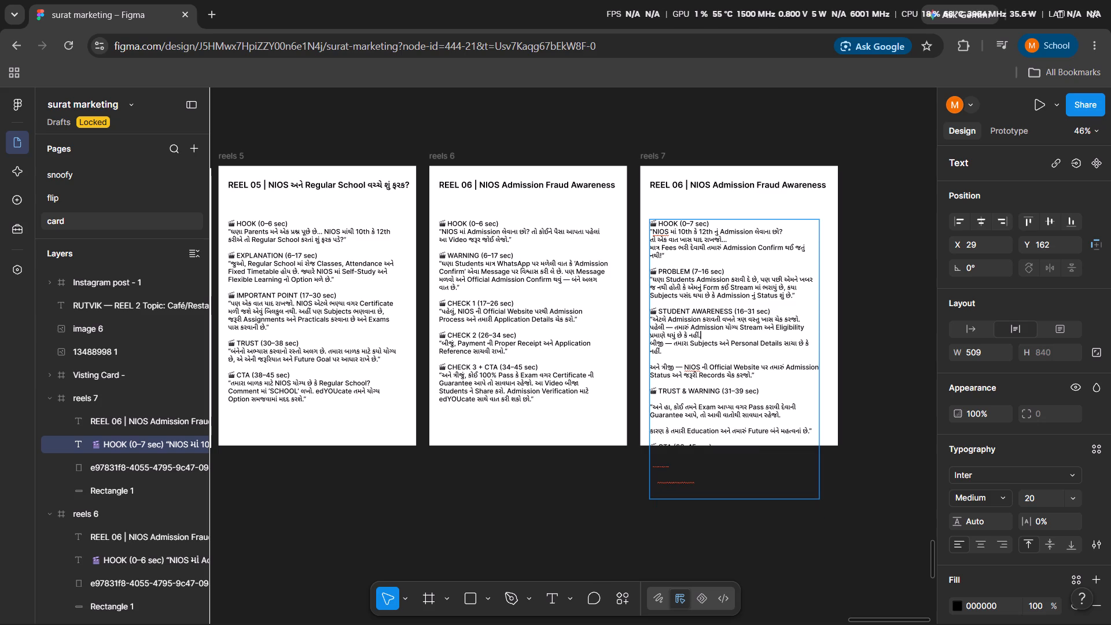
key(Down)
key(Down)
key(Down)
key(BackSpace)
Remove the blank lines below the "TRUST & WARNING (31–39 sec)" heading and between its two paragraphs.
key(Down)
key(Down)
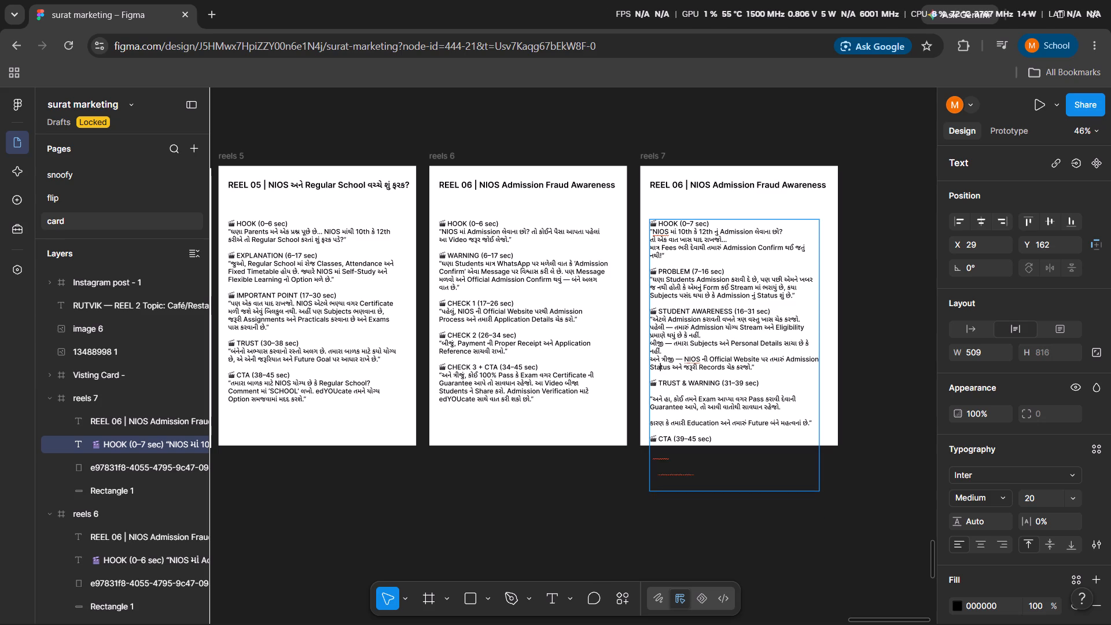
key(Down)
key(Down)
key(Down)
key(BackSpace)
key(Down)
key(Down)
key(Down)
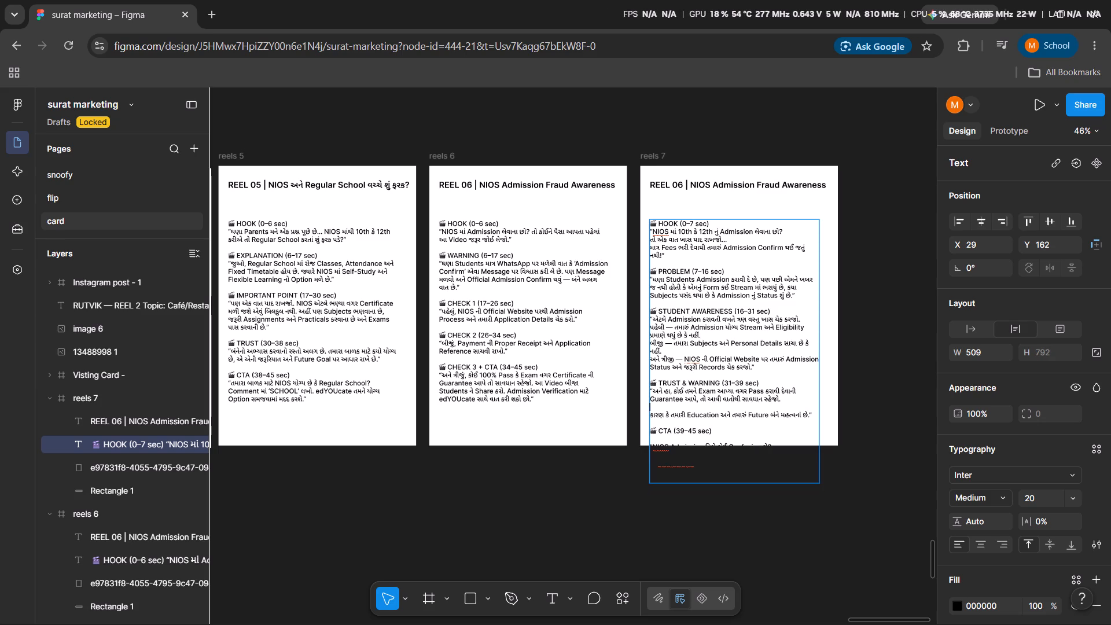
key(Down)
key(Up)
key(BackSpace)
Remove the blank lines below the "CTA (39–45 sec)" heading and before its edYOUcate line.
key(Down)
key(Down)
key(Down)
key(Down)
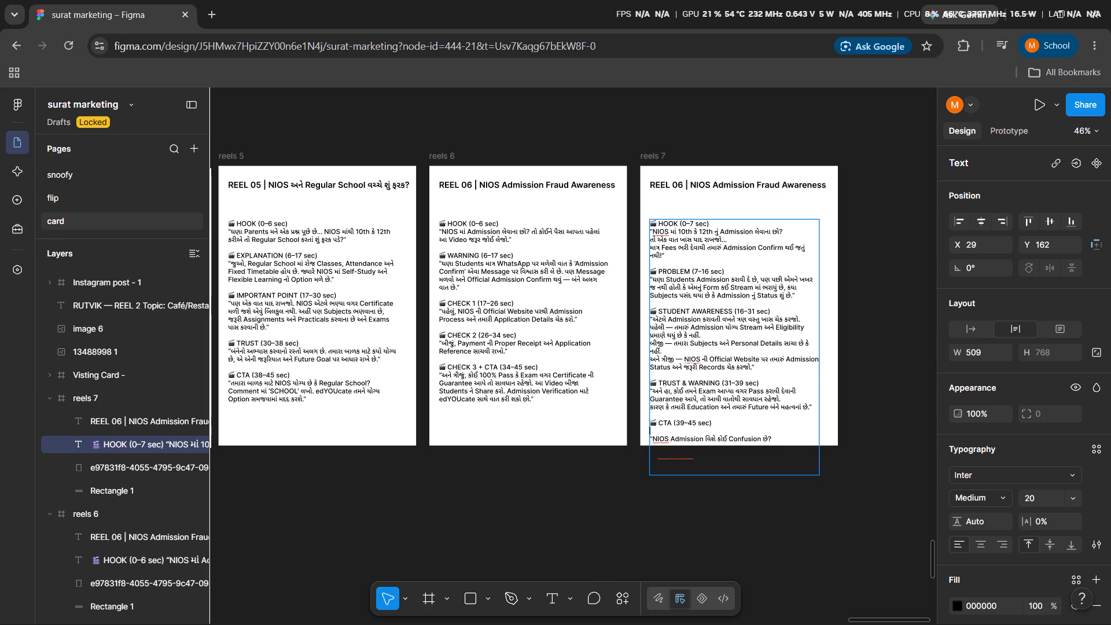
key(Down)
key(Up)
key(BackSpace)
key(Down)
key(Down)
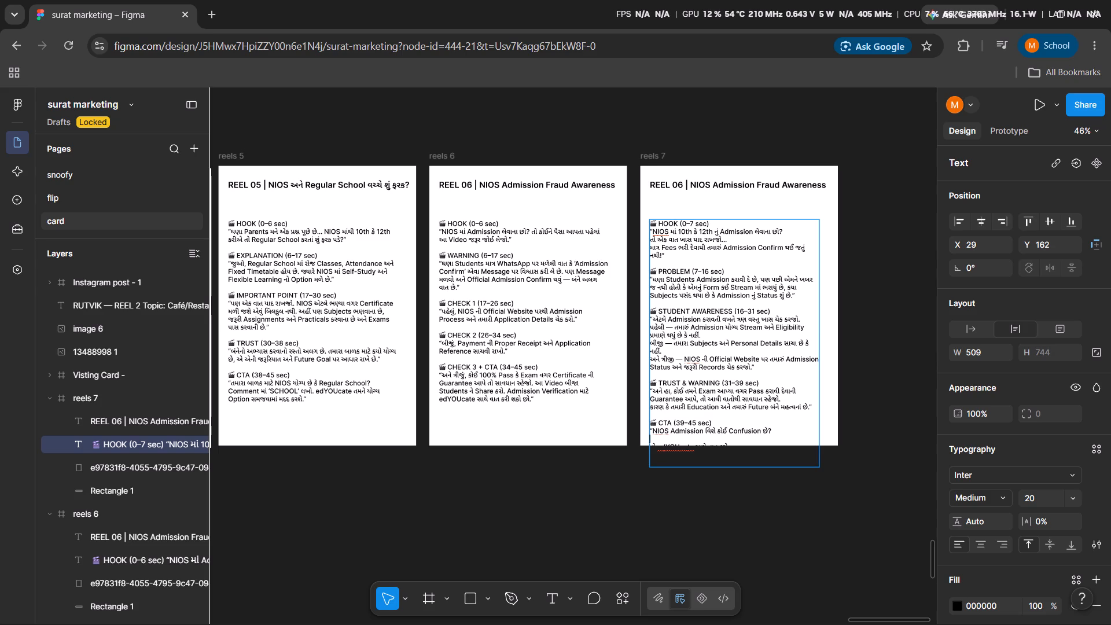
key(BackSpace)
Move the "reels 7" script text block up to X 29, Y 114 so it fits inside the frame.
scroll(659, 233, down, 1)
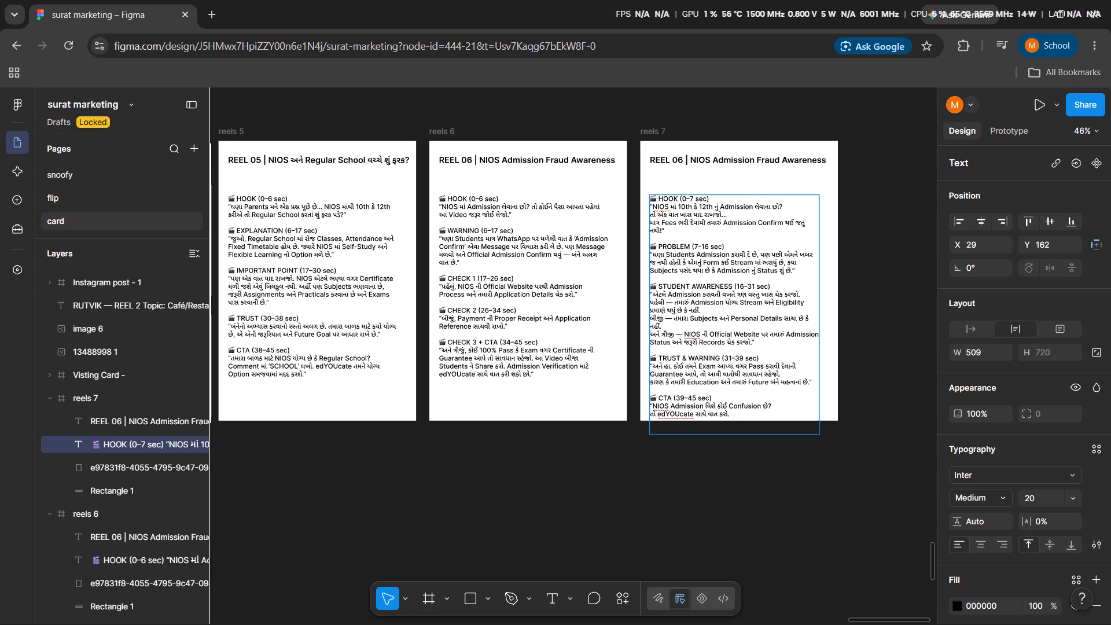
scroll(659, 233, down, 2)
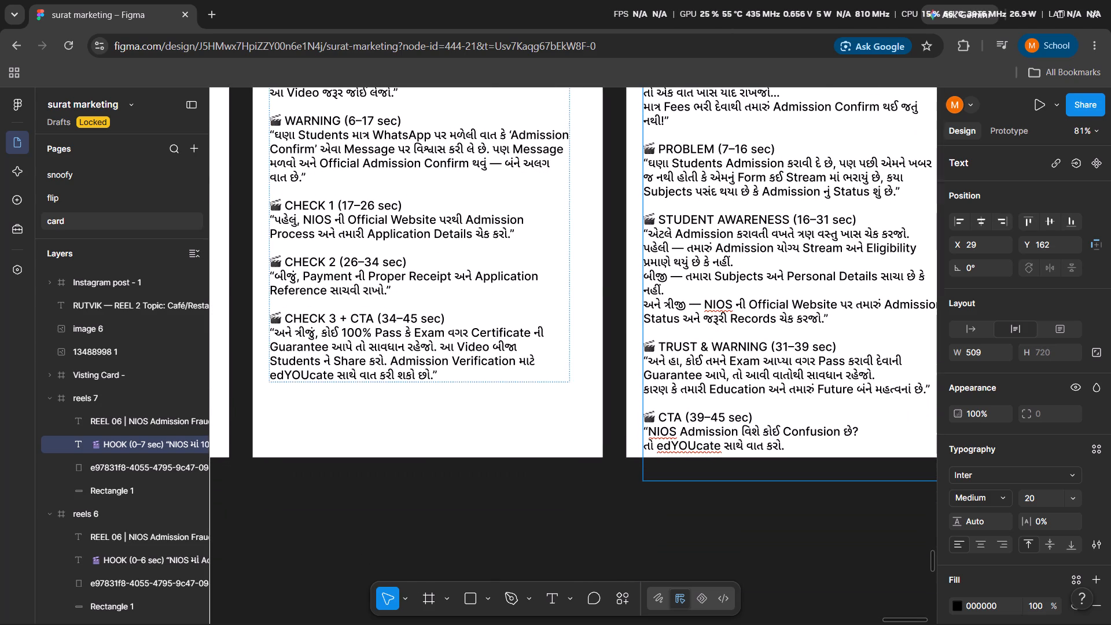
click(682, 469)
drag(682, 469, 829, 447)
click(628, 495)
scroll(628, 495, up, 1)
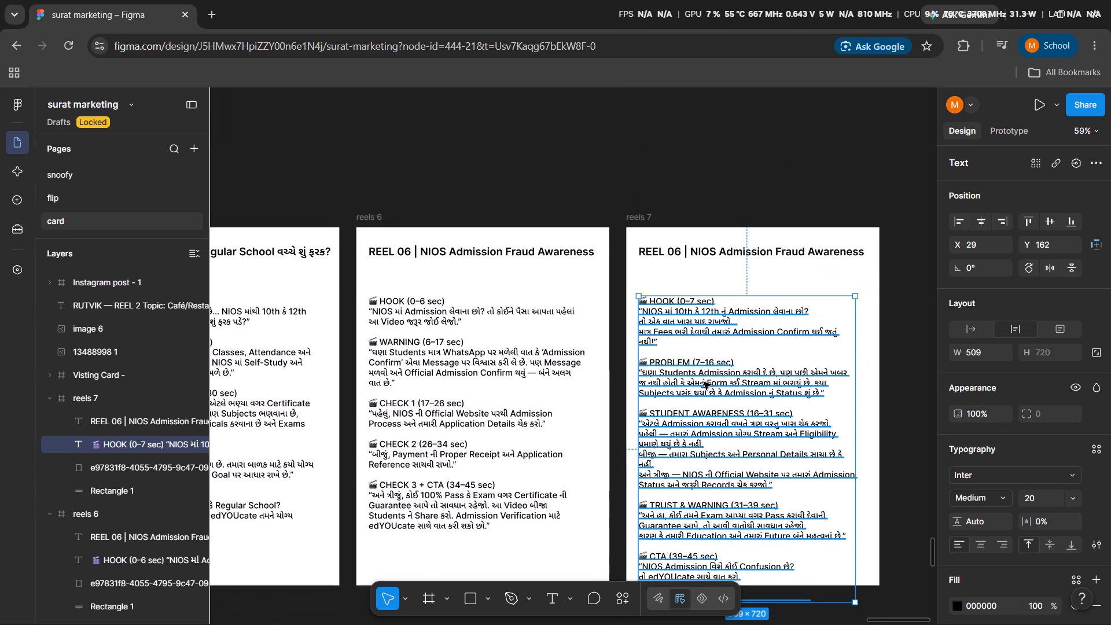
drag(699, 380, 695, 361)
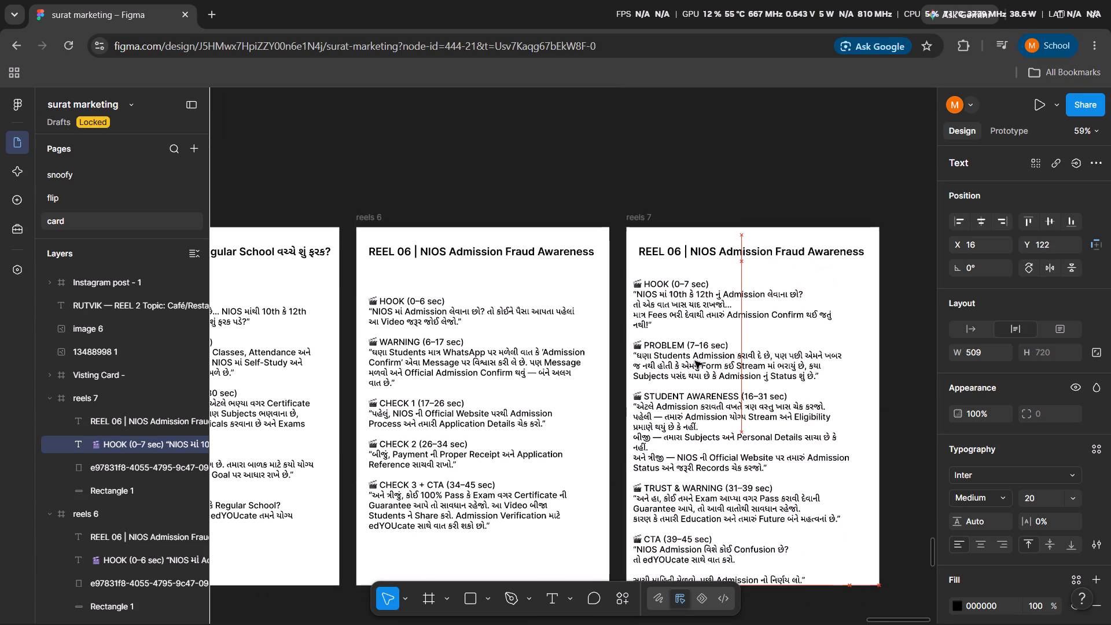
drag(695, 361, 700, 358)
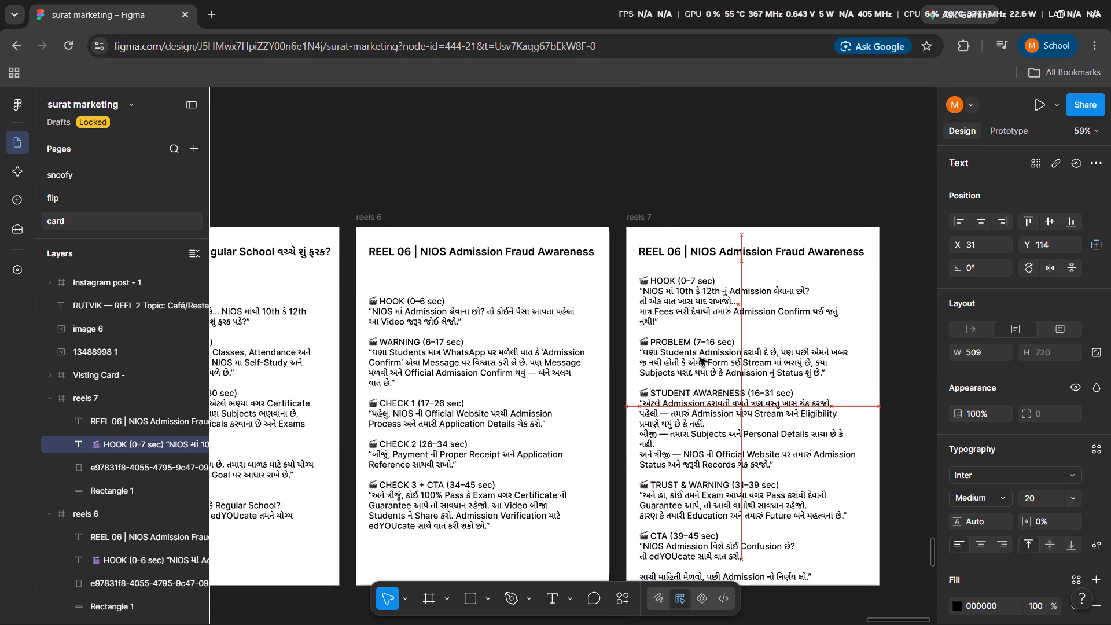
drag(700, 358, 698, 359)
Remove the blank line before the closing sentence of the CTA section in "reels 7" and deselect the text.
scroll(698, 359, down, 1)
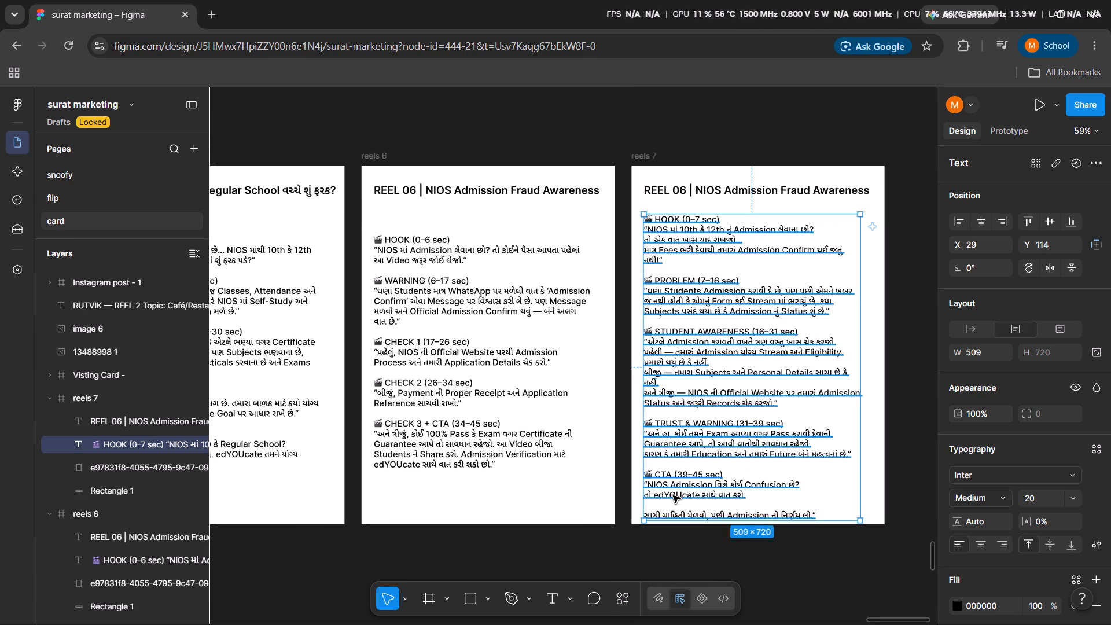
double_click(673, 493)
click(645, 518)
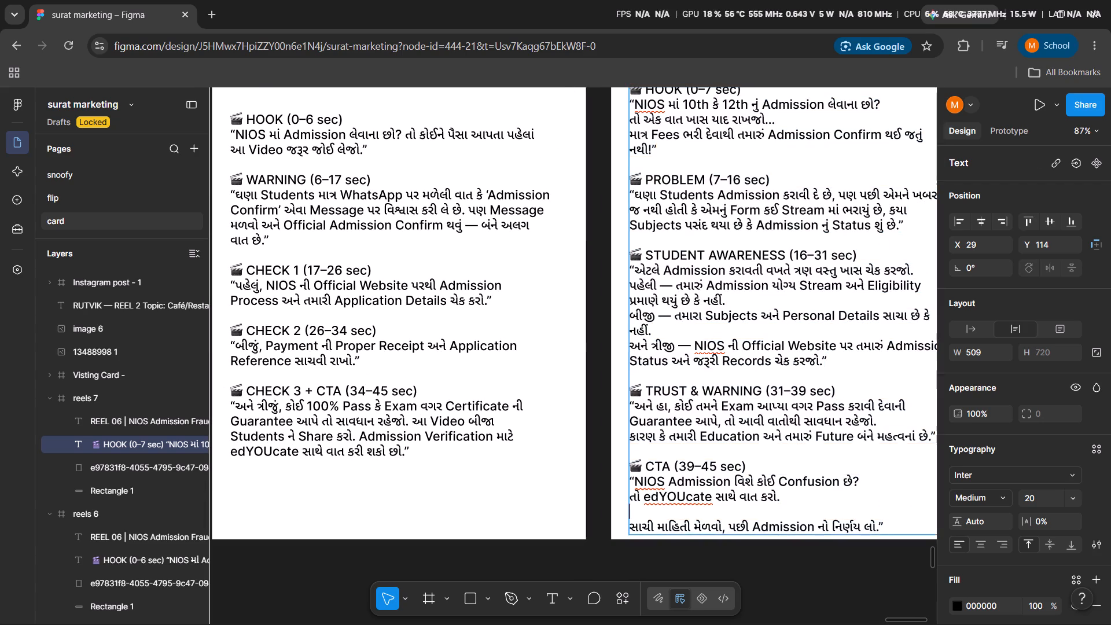
key(BackSpace)
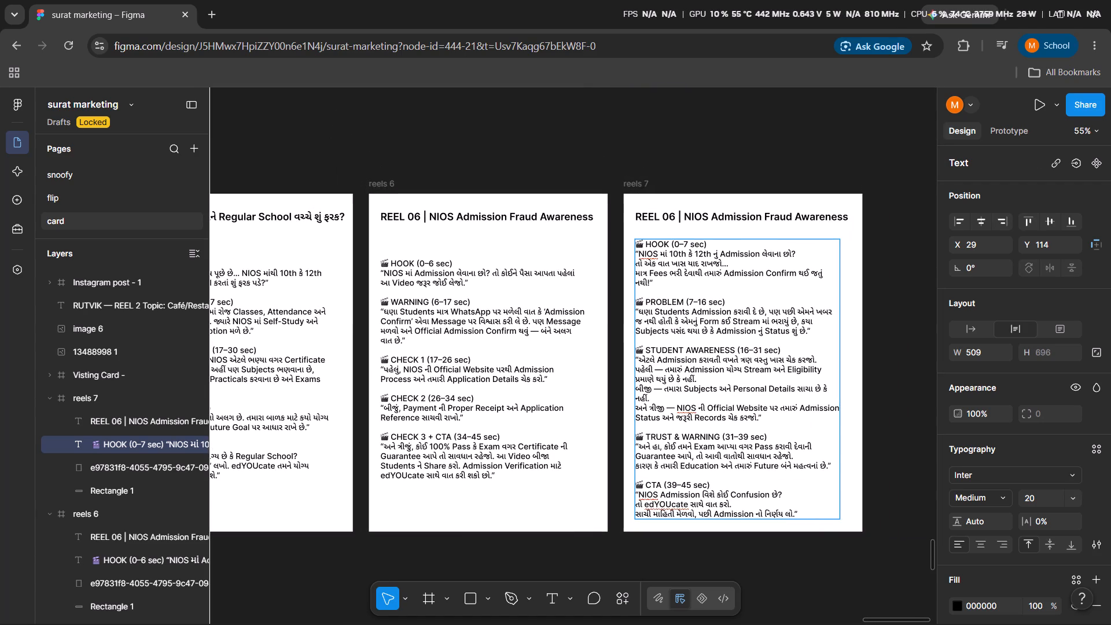
click(616, 173)
click(616, 173)
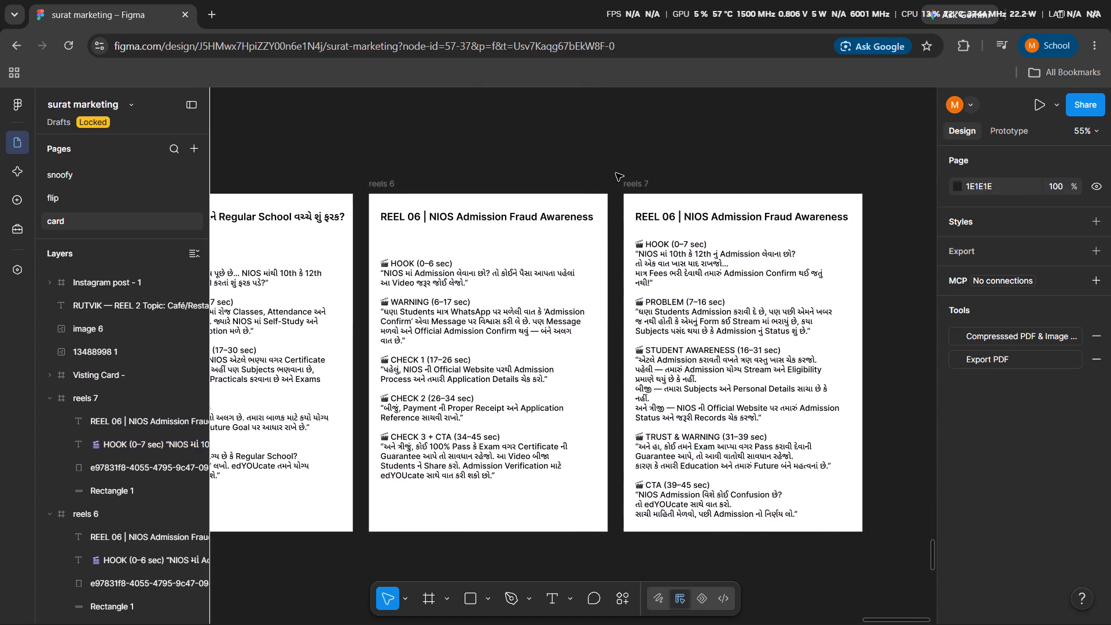
scroll(616, 173, right, 6)
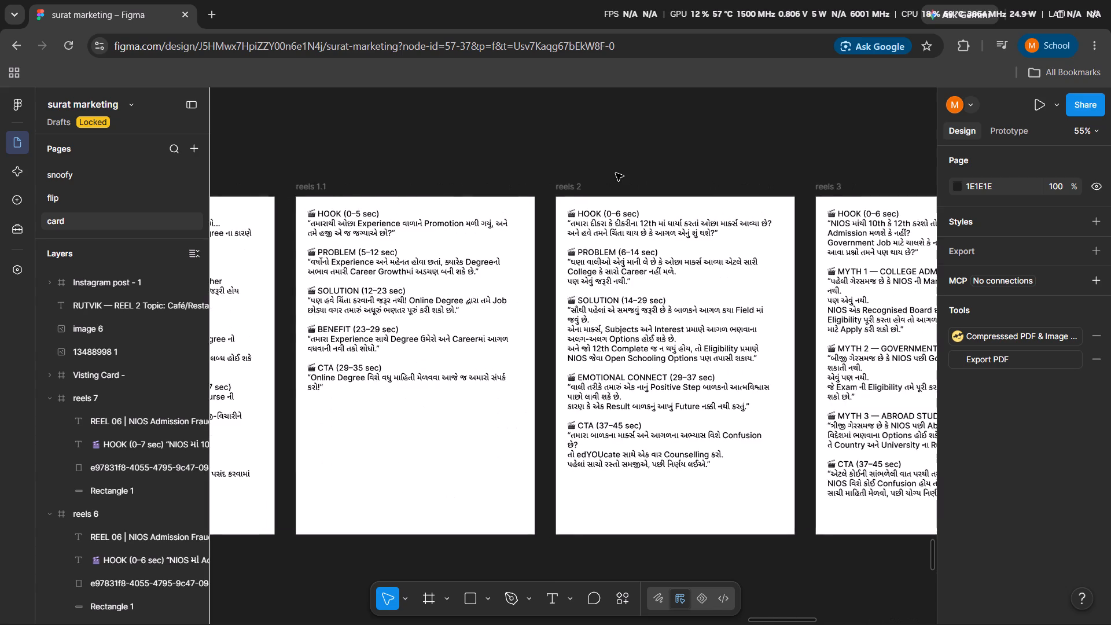
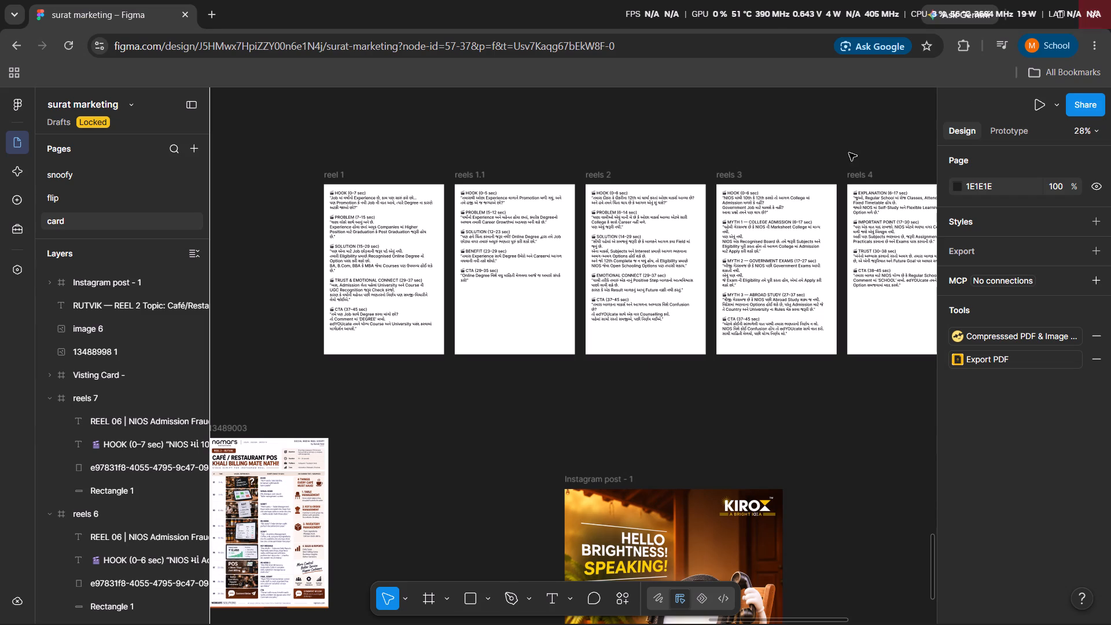
Duplicate the reels 7 frame and replace the duplicate's script text with the copied REEL 09 script.
click(802, 162)
scroll(802, 162, left, 4)
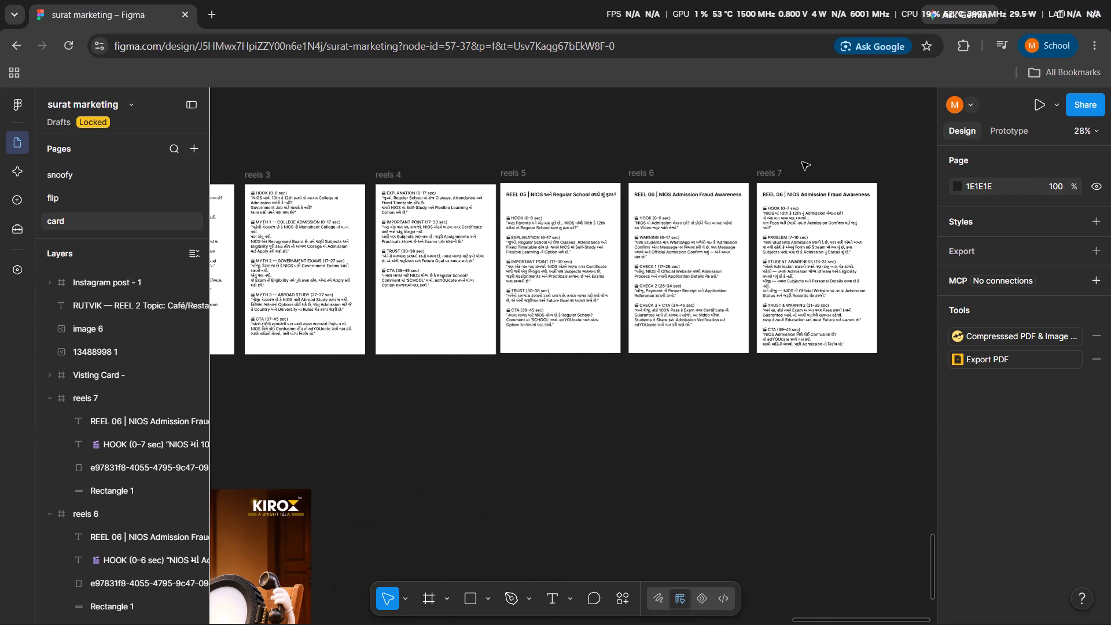
click(774, 171)
scroll(774, 171, left, 1)
key(ctrl+d)
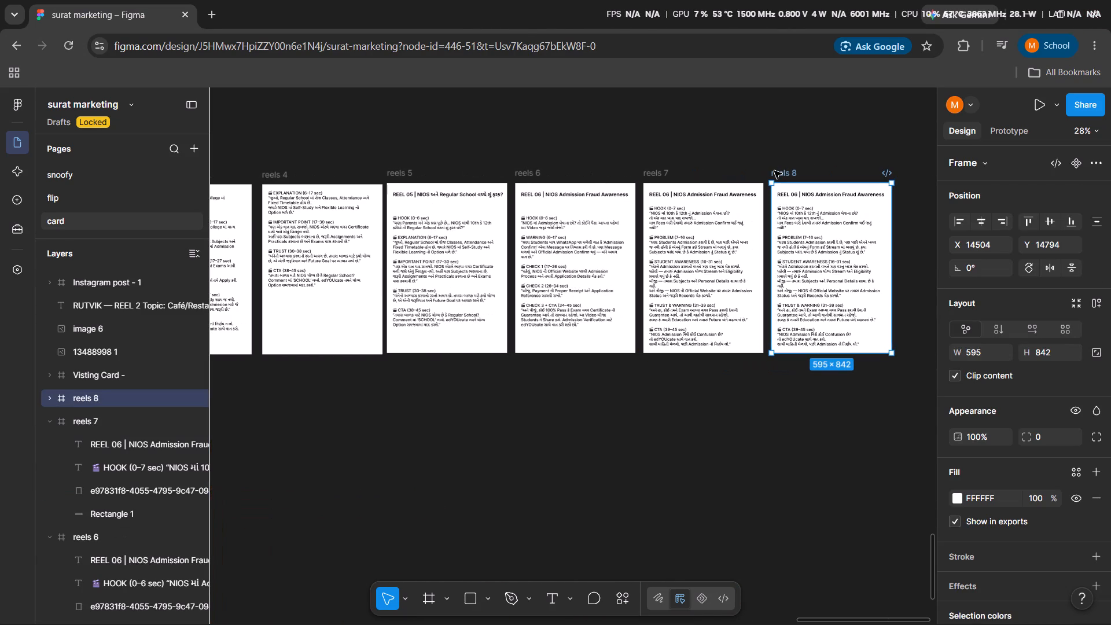
double_click(792, 227)
key(ctrl+v)
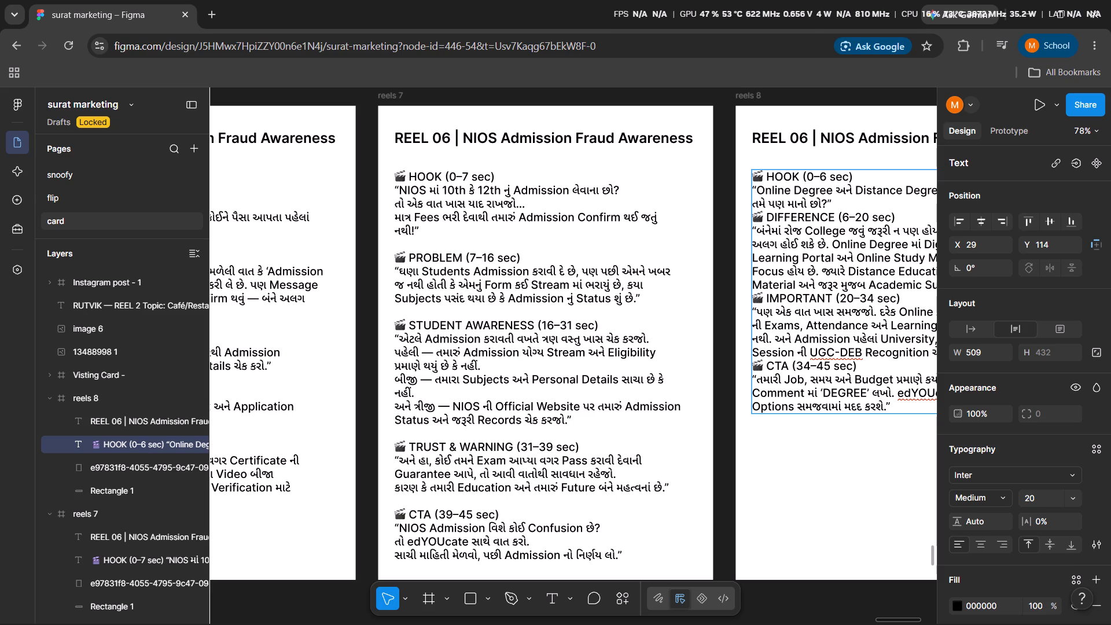
Insert a blank line between the HOOK and DIFFERENCE sections of the reels 8 script.
click(829, 209)
key(Right)
key(shift+Return)
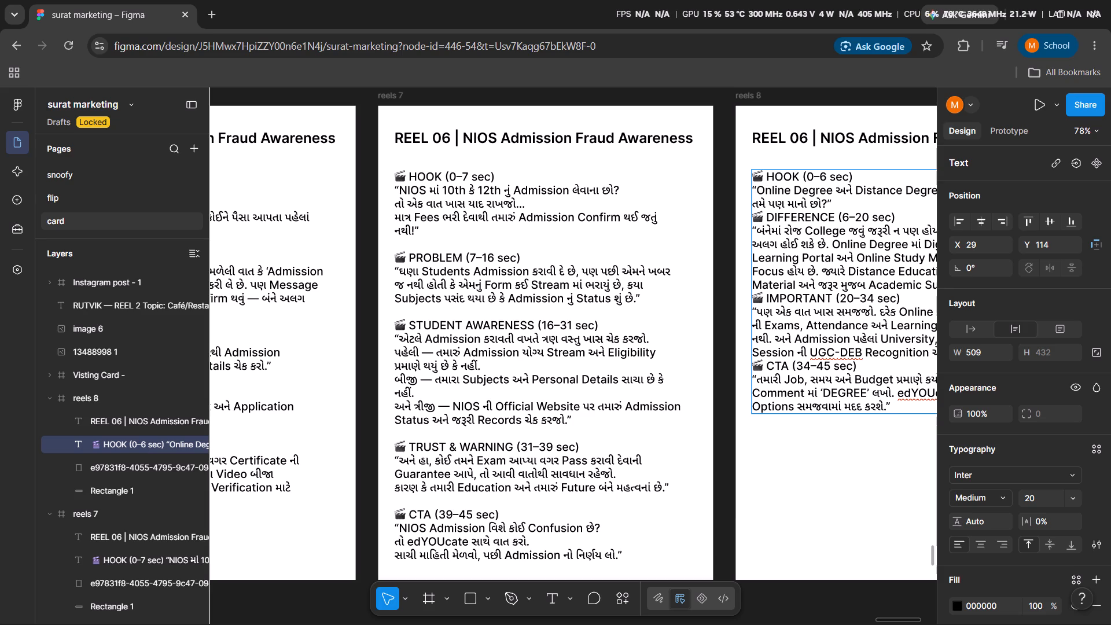
key(shift+bar)
key(Down)
key(Down)
key(Down)
key(Up)
key(Up)
key(Up)
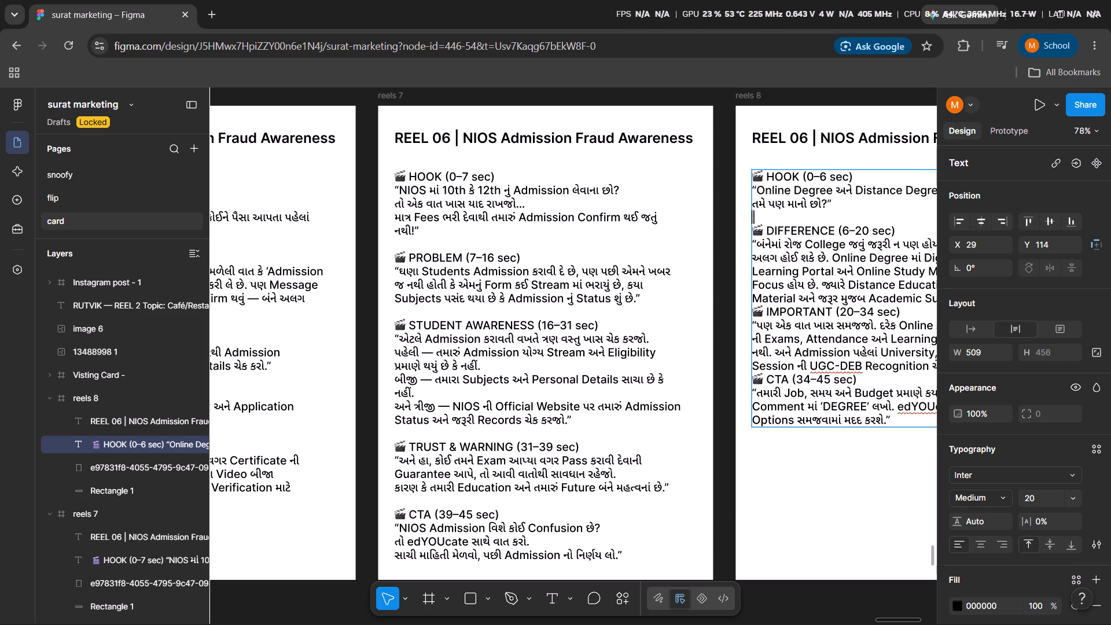
key(Right)
key(BackSpace)
key(Down)
key(Down)
key(Down)
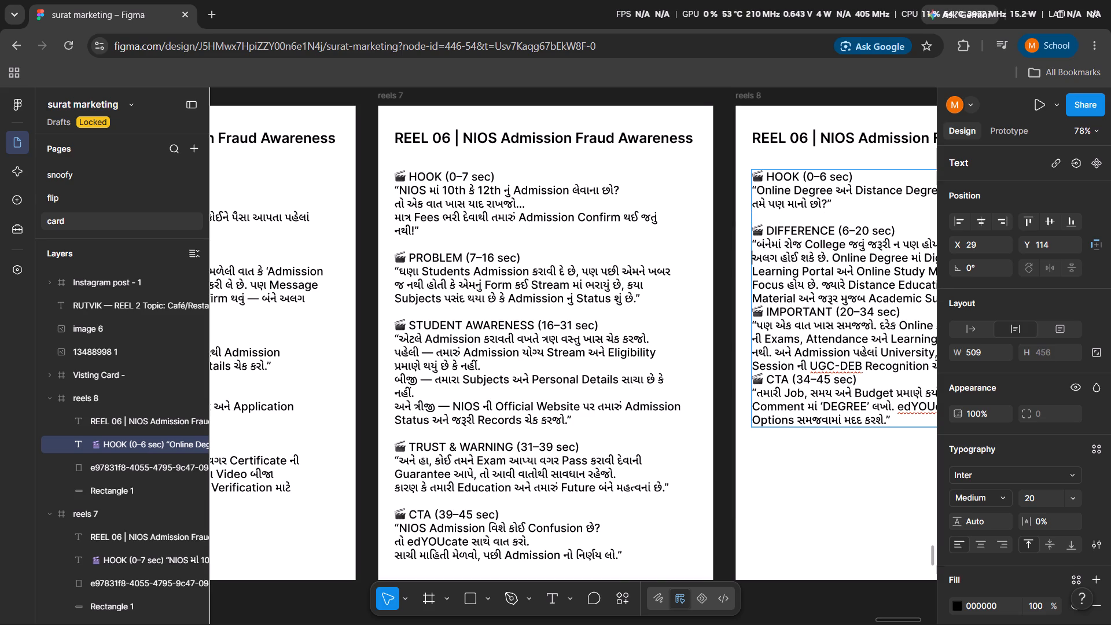
Insert blank lines before the IMPORTANT and CTA sections of the reels 8 script.
scroll(829, 209, left, 1)
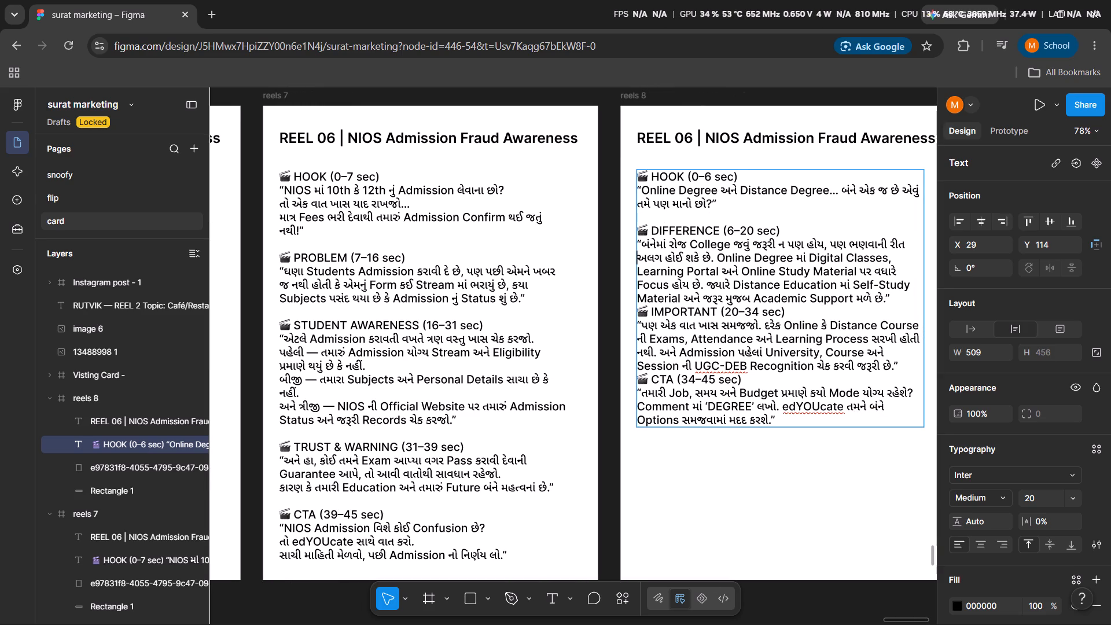
click(892, 299)
key(shift+Return)
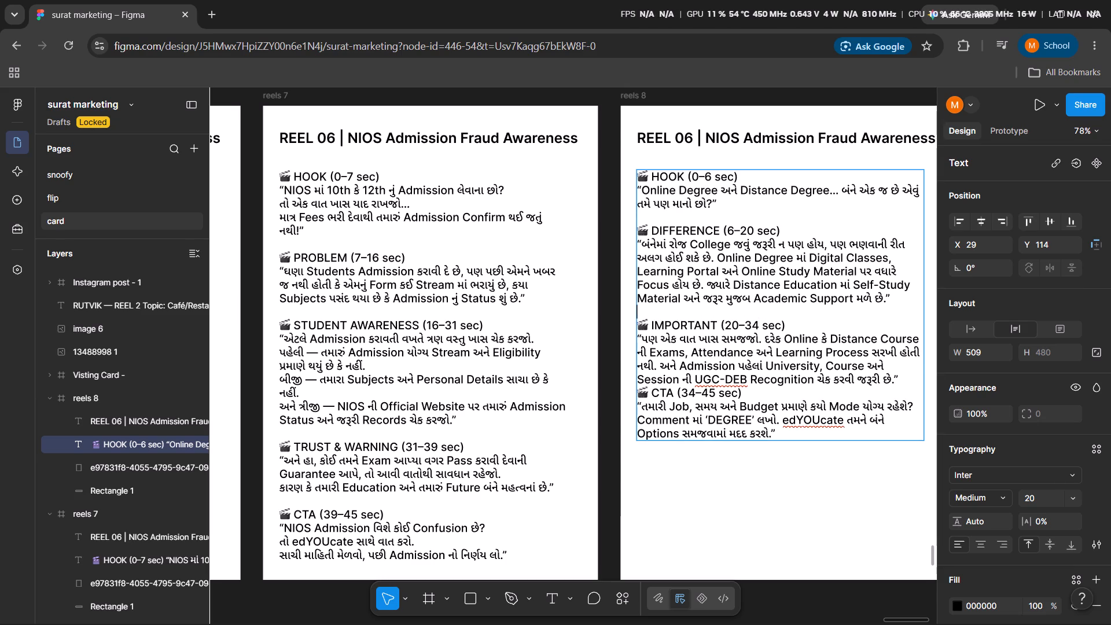
click(900, 376)
key(shift+Return)
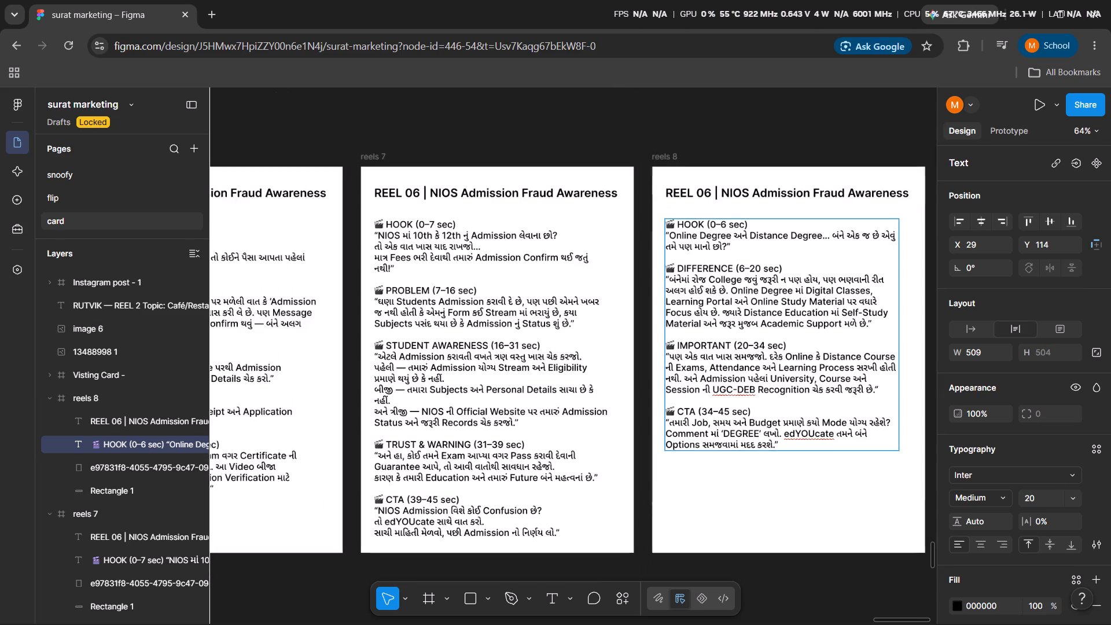
Copy the title "Online Degree vs Distance Degree" from the Word document and paste it over the topic in the reels 8 heading in Figma.
key(alt+Tab)
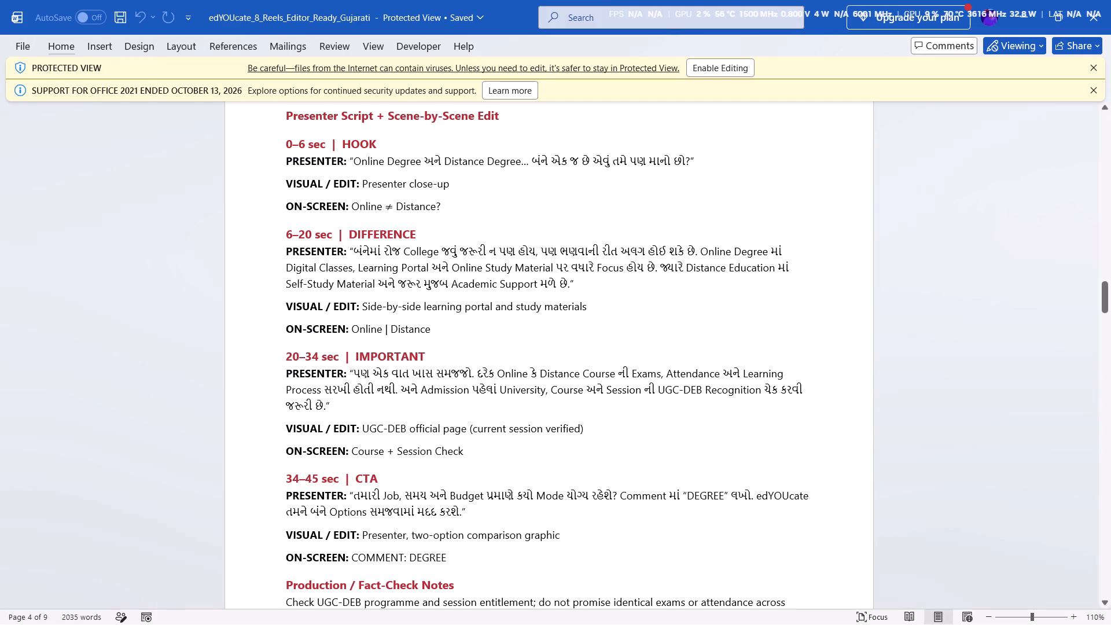
scroll(461, 280, up, 1)
ctrl+scroll(462, 291, down, 1)
ctrl+scroll(462, 291, up, 2)
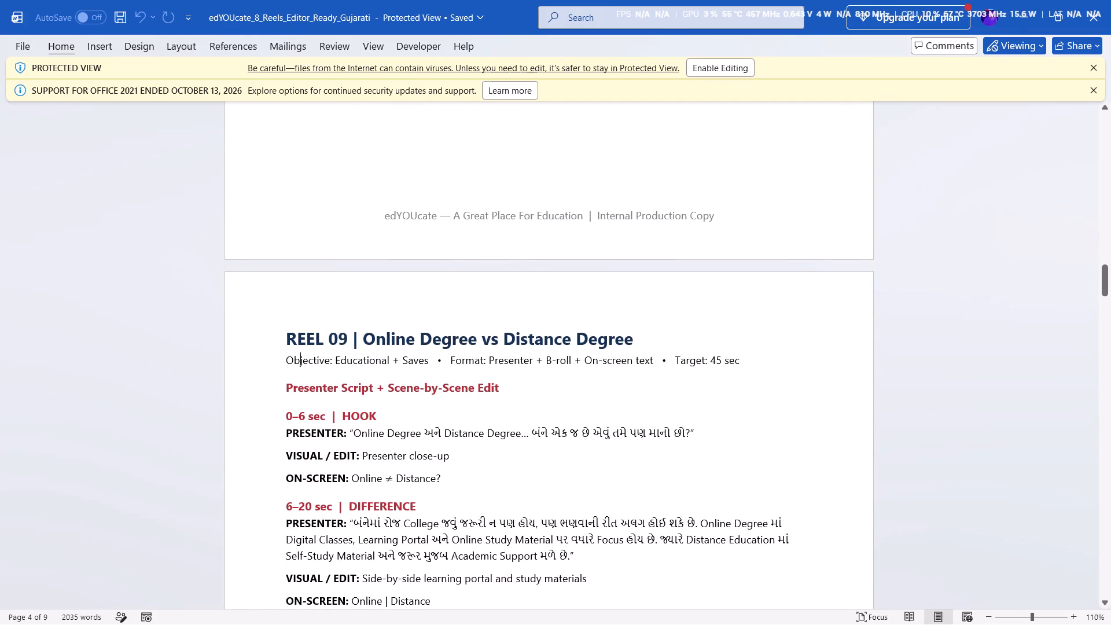
drag(634, 338, 378, 320)
key(ctrl+c)
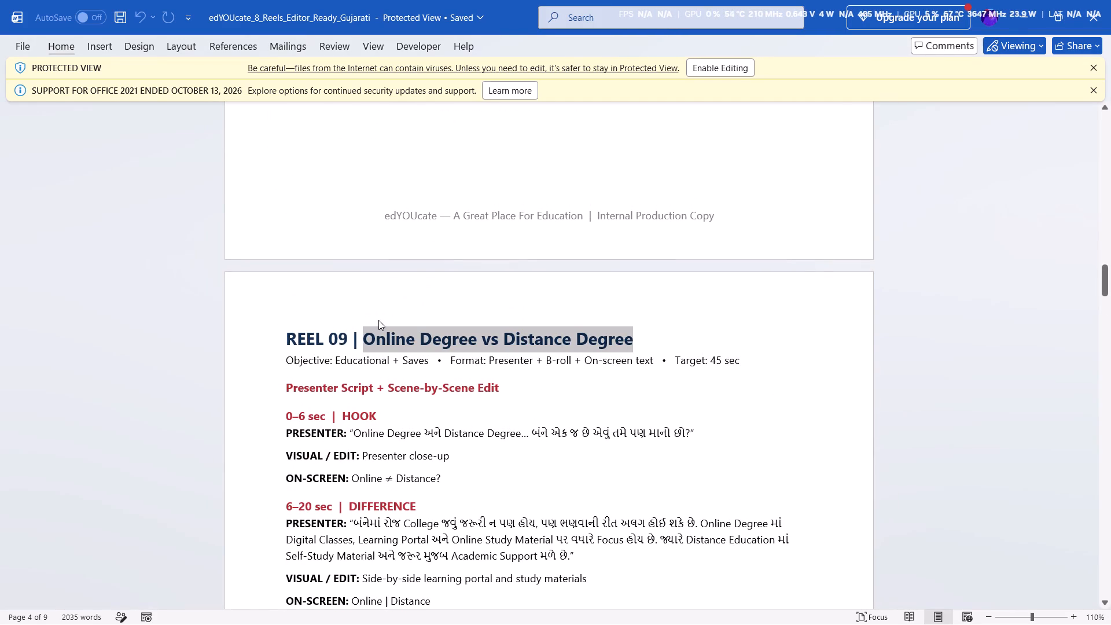
key(alt+Tab)
click(734, 209)
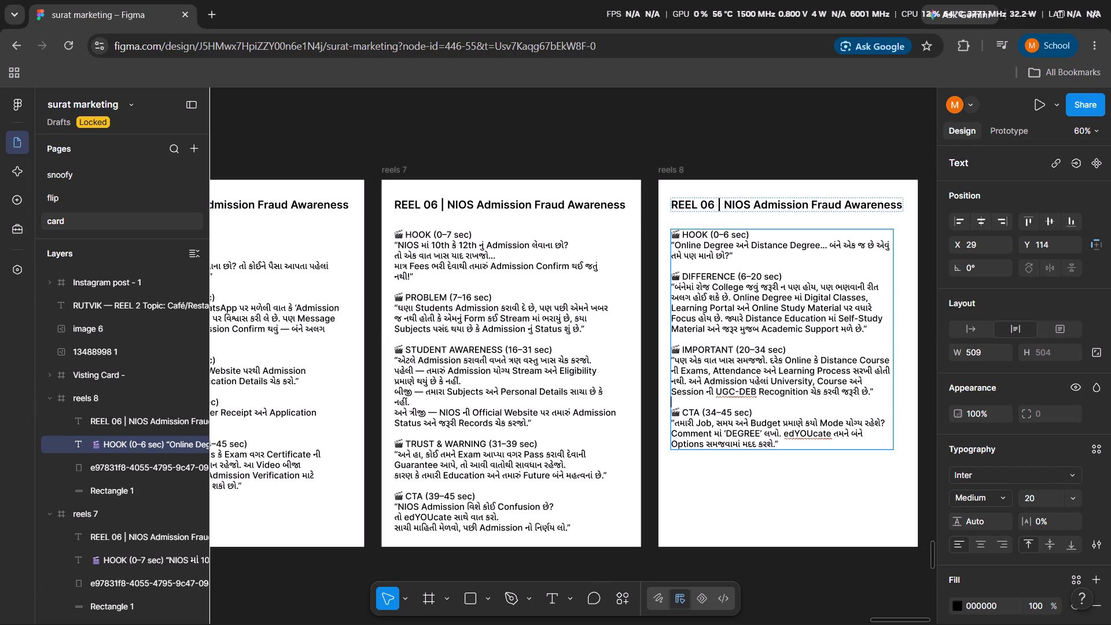
drag(722, 206, 973, 204)
key(ctrl+v)
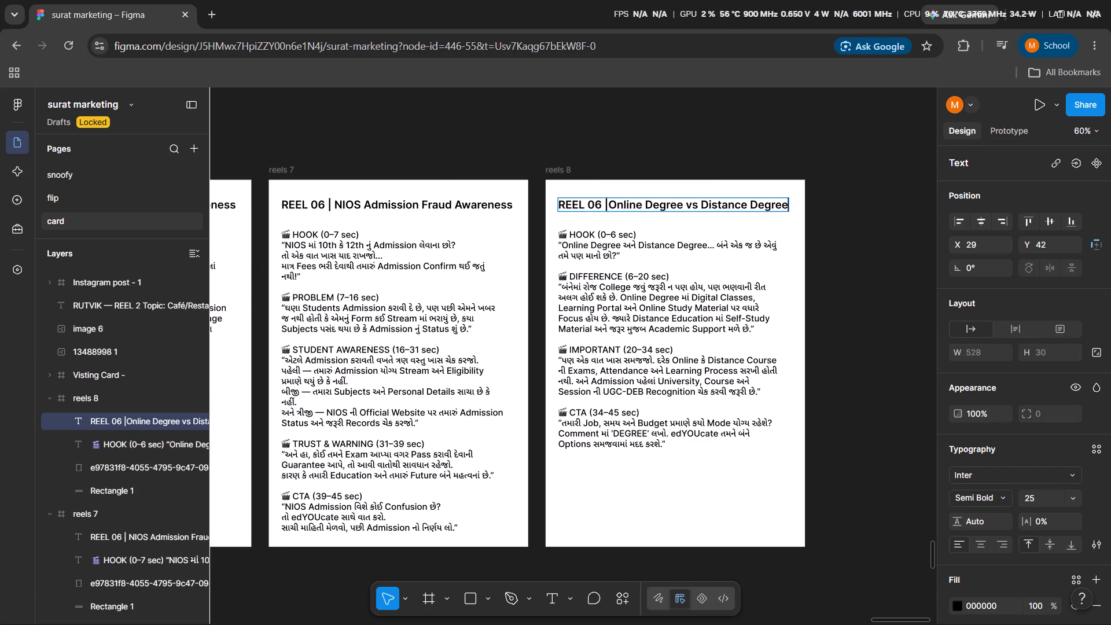
Change the reel number in the reels 8 heading to REEL 08.
click(598, 207)
key(BackSpace)
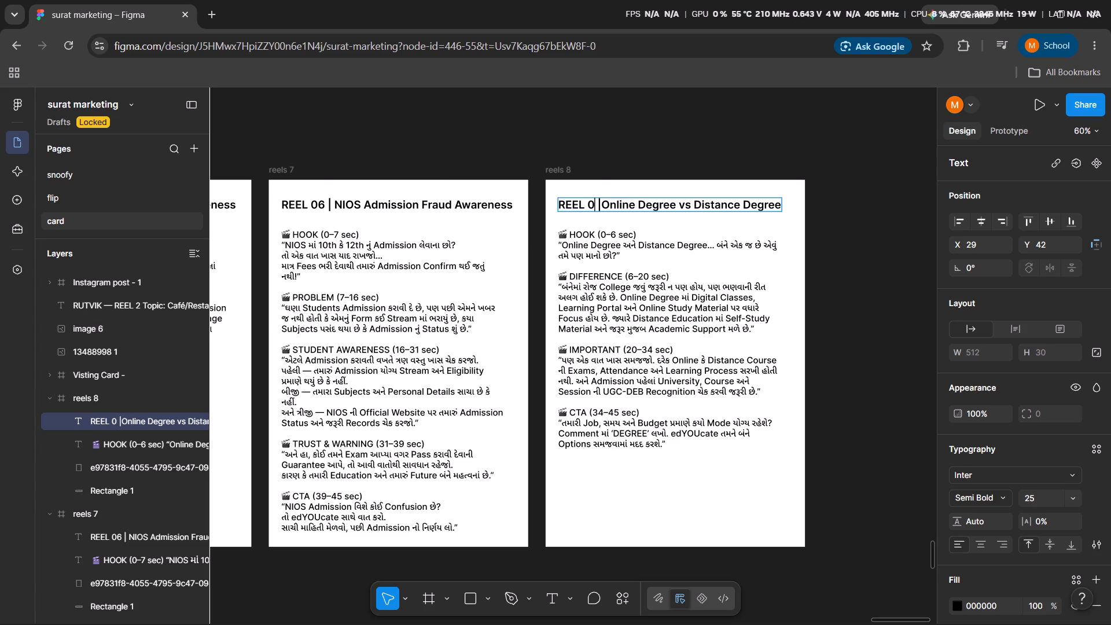
scroll(619, 207, right, 6)
scroll(615, 205, left, 1)
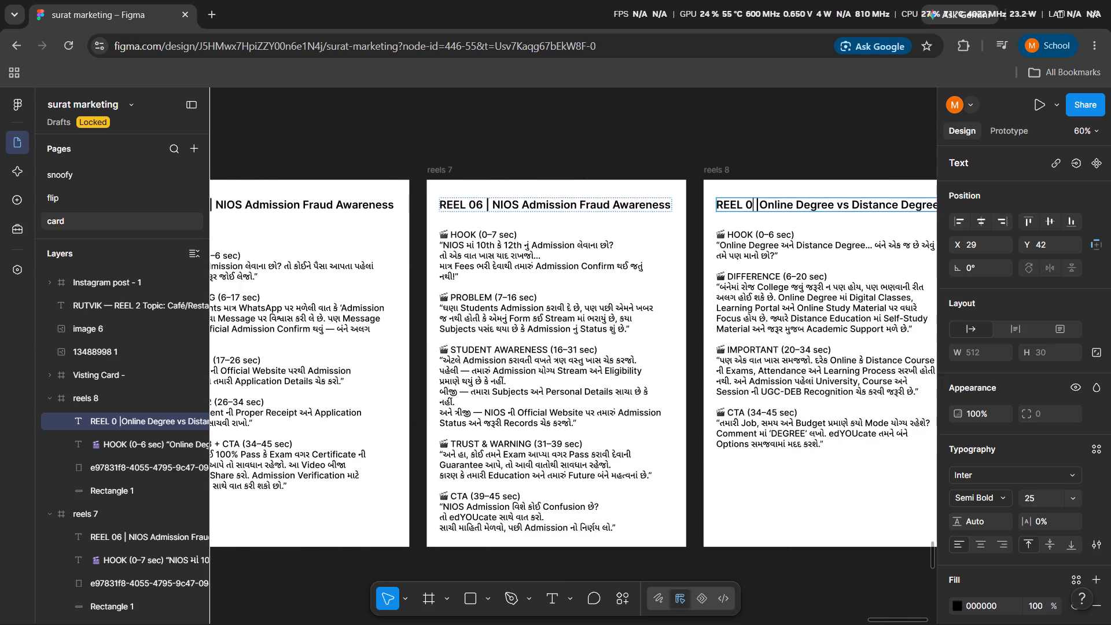
scroll(615, 205, left, 2)
key(8)
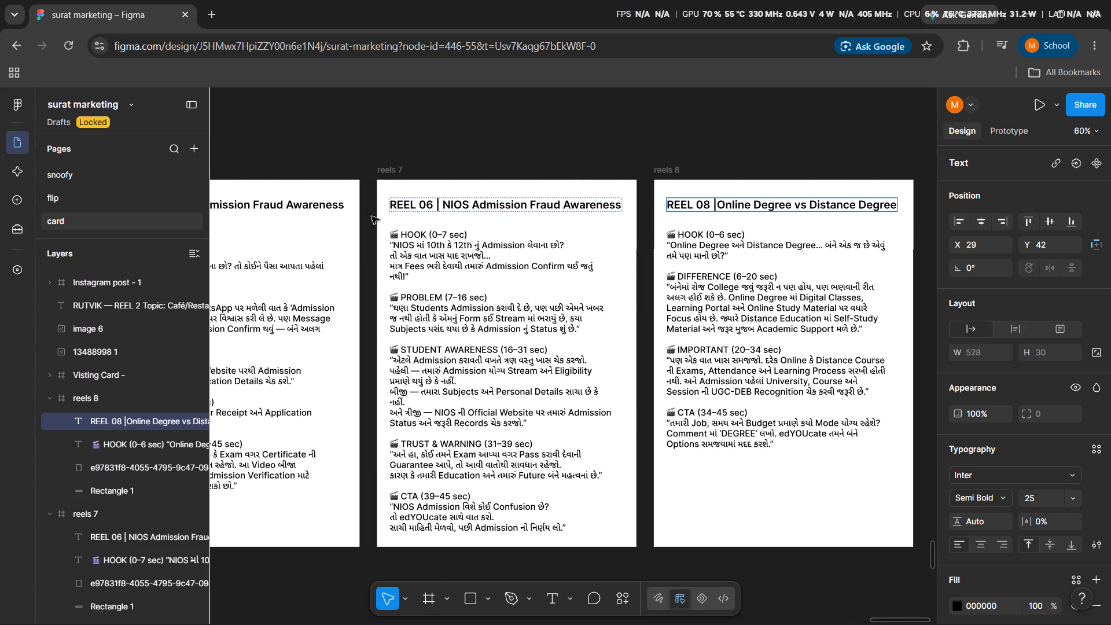
Change the reel number in the reels 7 heading to REEL 07 and deselect it.
click(432, 205)
key(BackSpace)
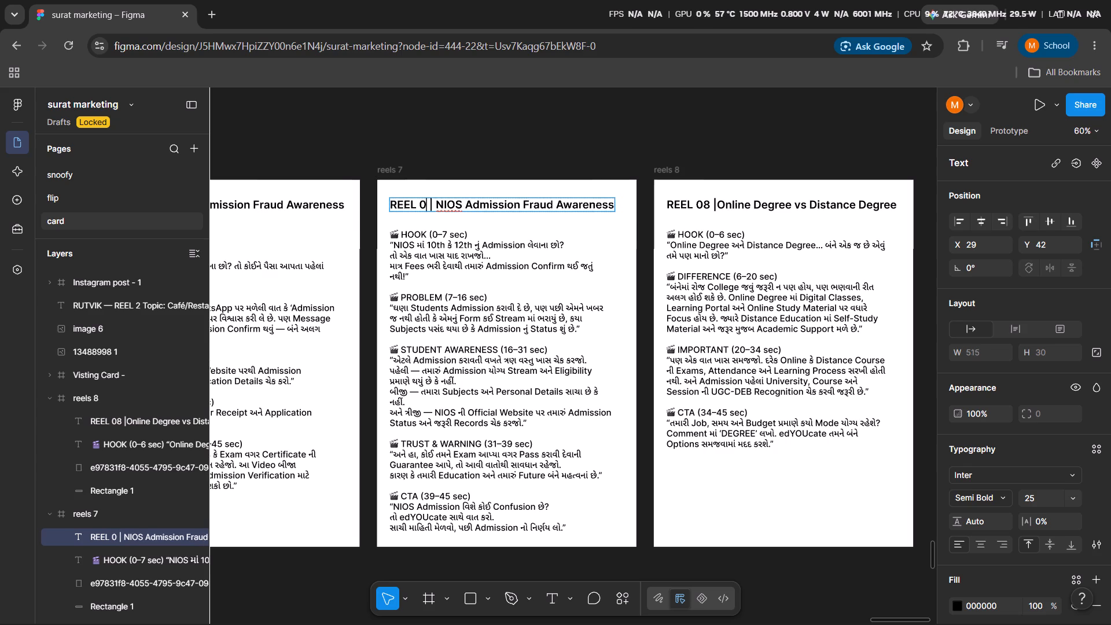
key(7)
click(454, 115)
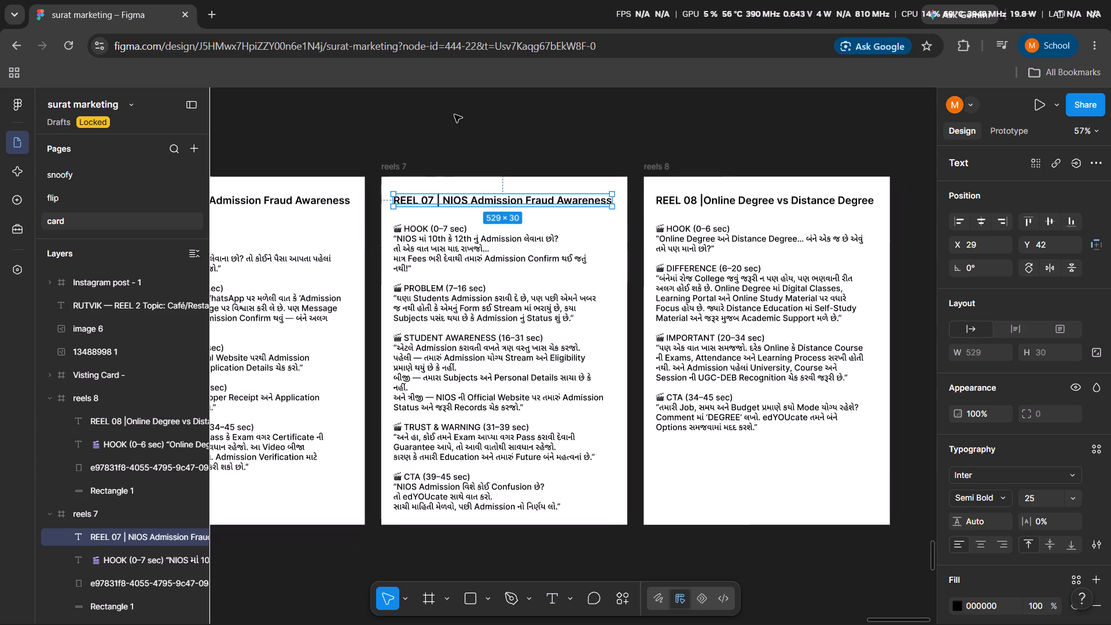
click(454, 115)
scroll(454, 115, left, 1)
Switch to the Word document and copy the whole REEL 11 NIOS Subject Selection script, from its title through the Production / Fact-Check Notes.
key(alt+Tab)
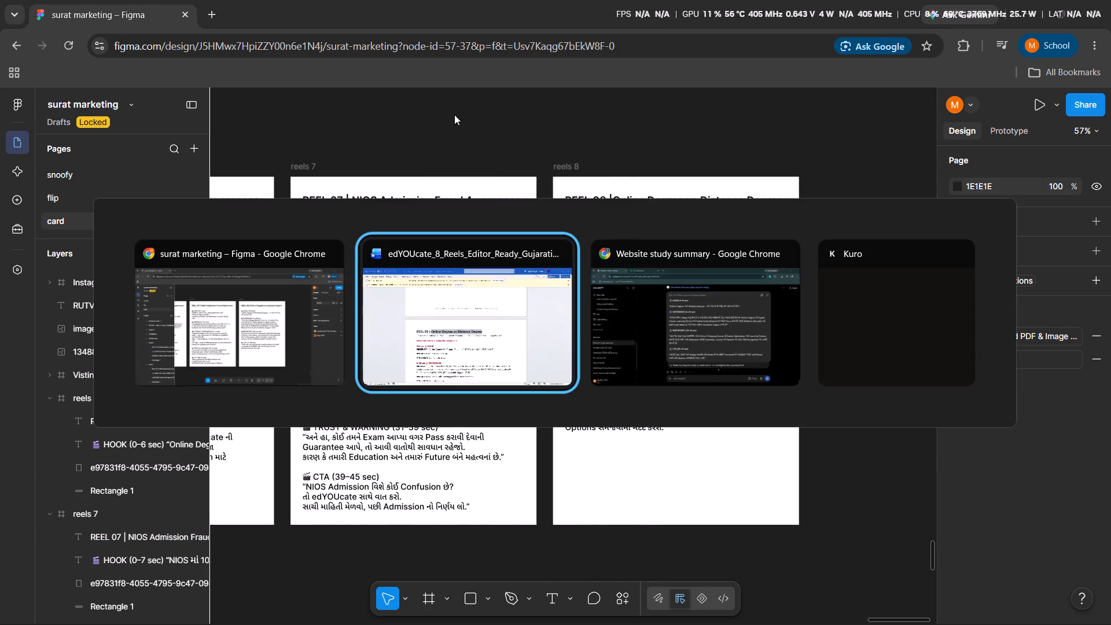
scroll(454, 115, down, 2)
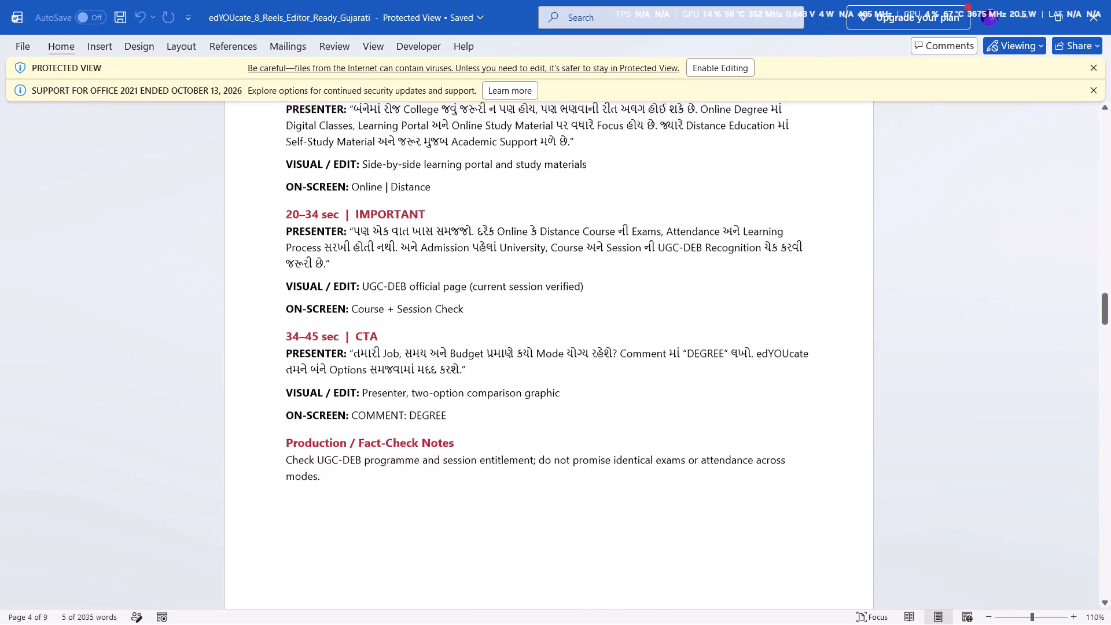
scroll(454, 115, down, 2)
scroll(454, 115, up, 1)
scroll(454, 115, down, 1)
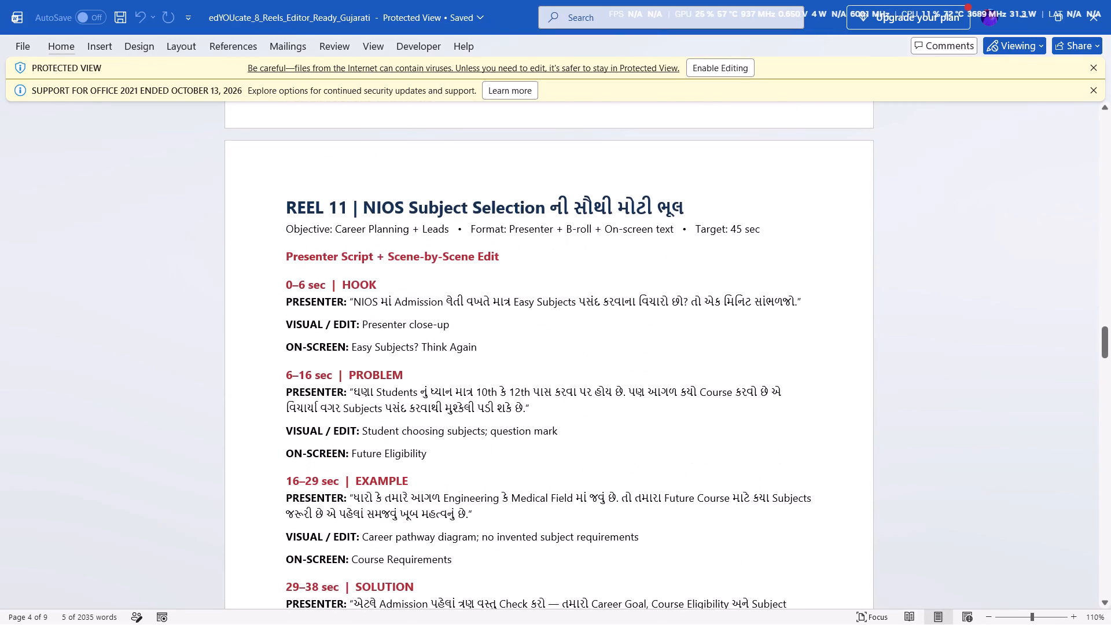
drag(276, 200, 561, 542)
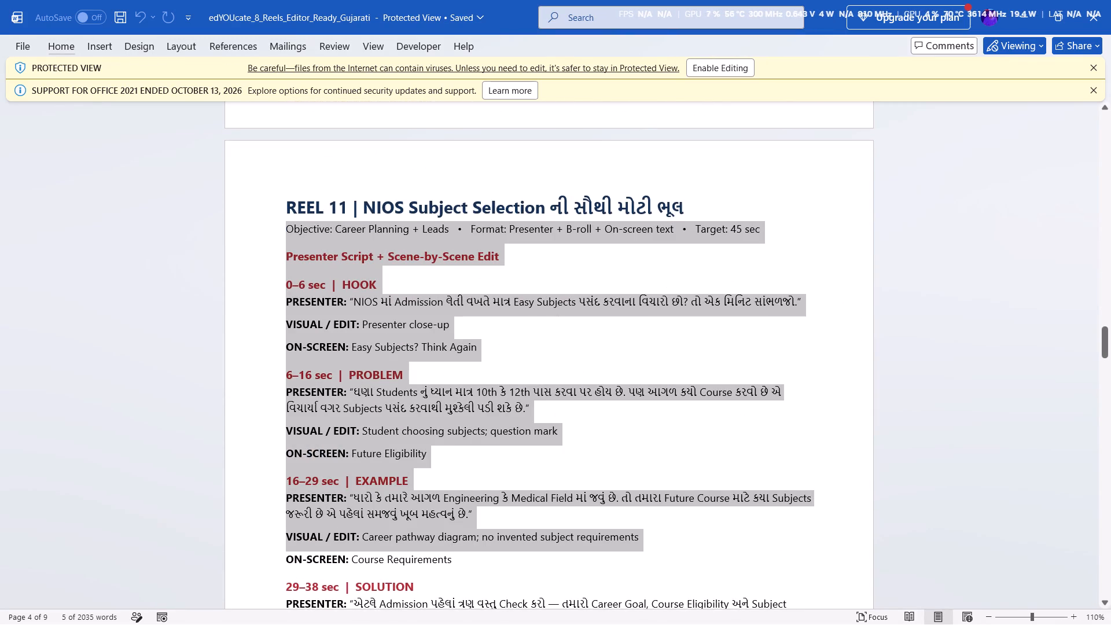
drag(561, 542, 674, 523)
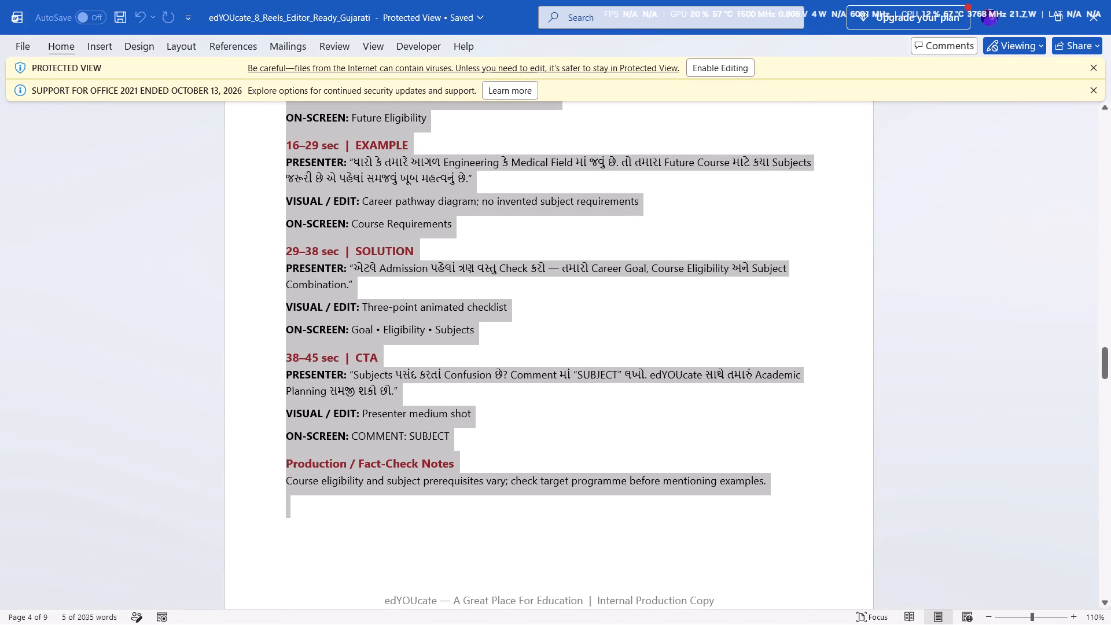
drag(674, 523, 751, 508)
key(ctrl+c)
key(ctrl+c)
scroll(751, 508, up, 1)
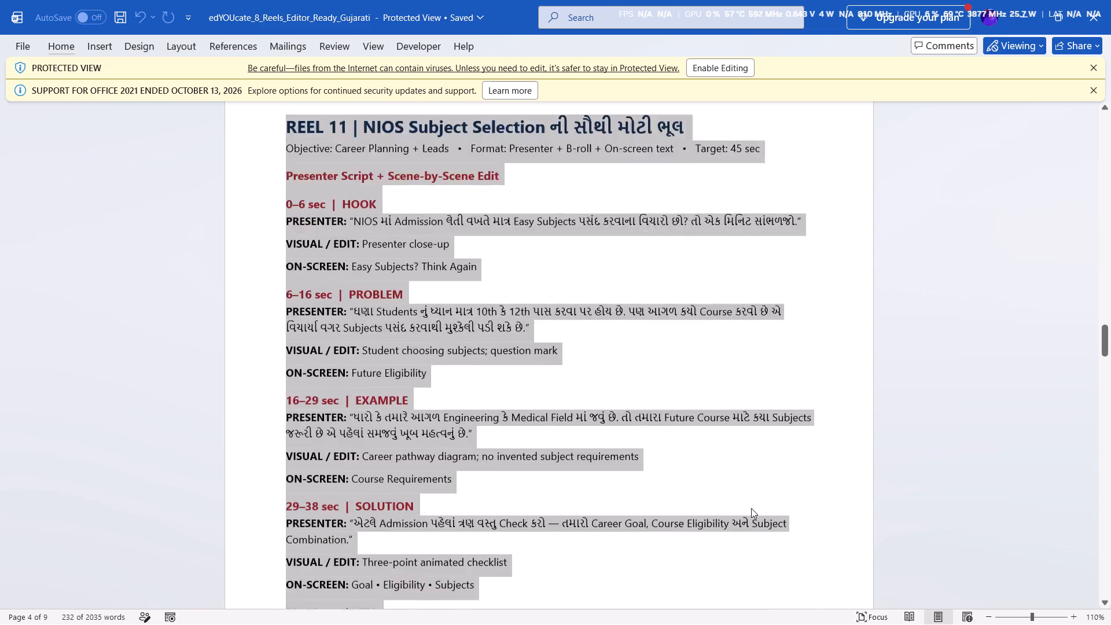
scroll(751, 508, up, 2)
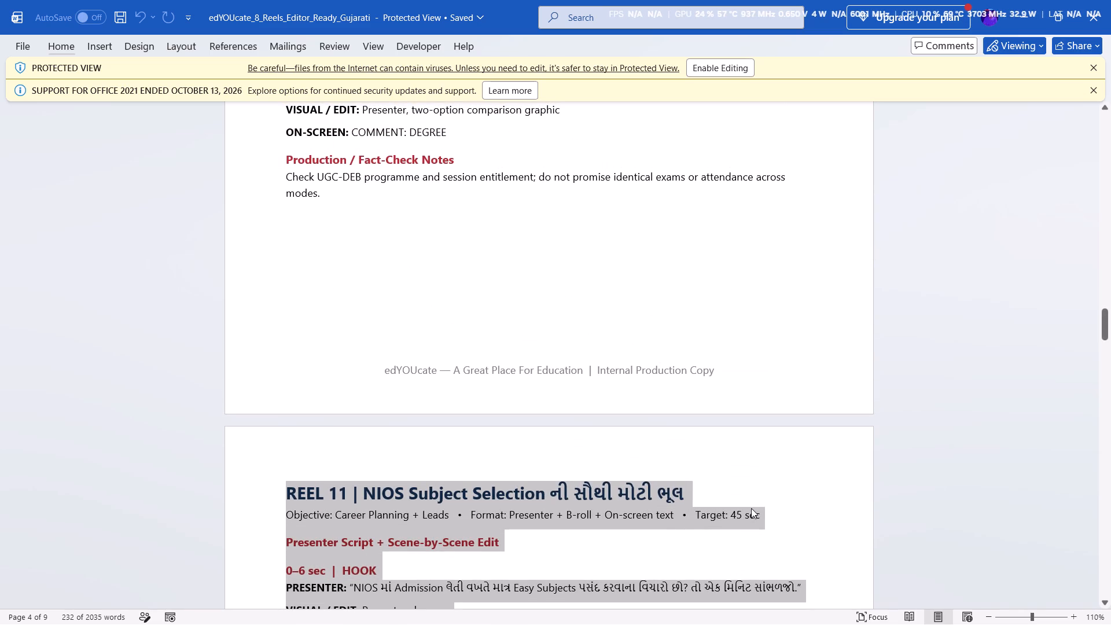
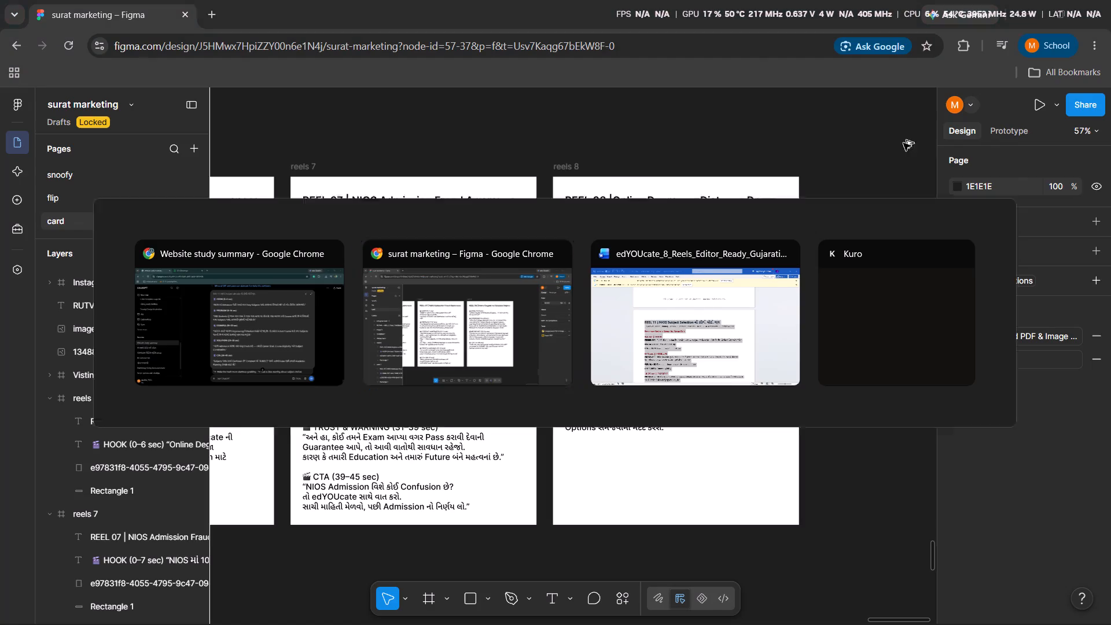
click(567, 161)
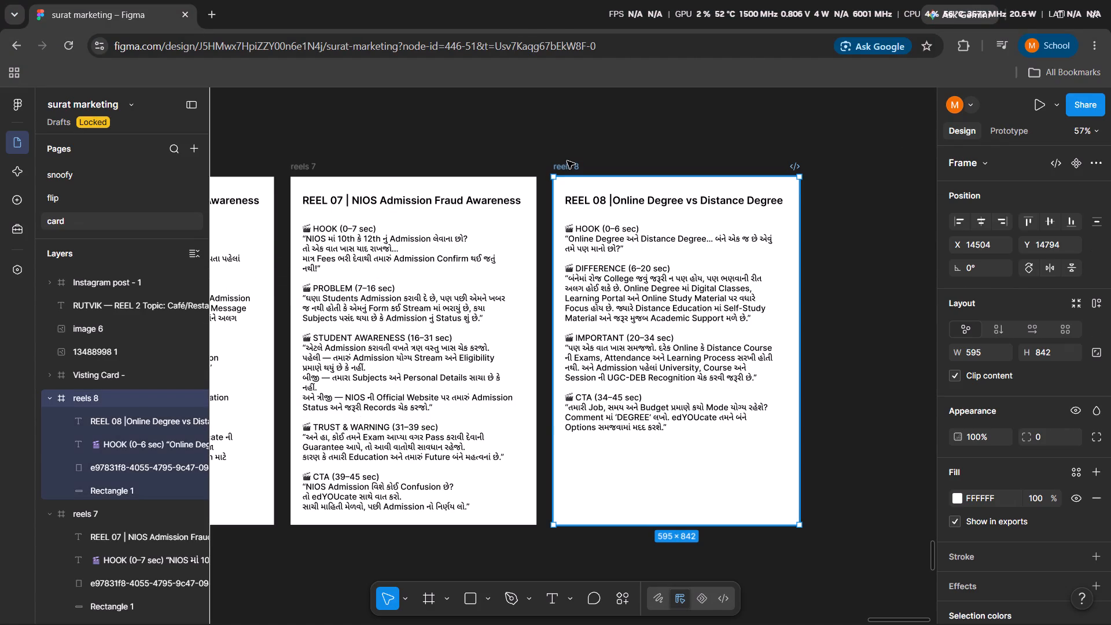
key(ctrl+d)
triple_click(687, 238)
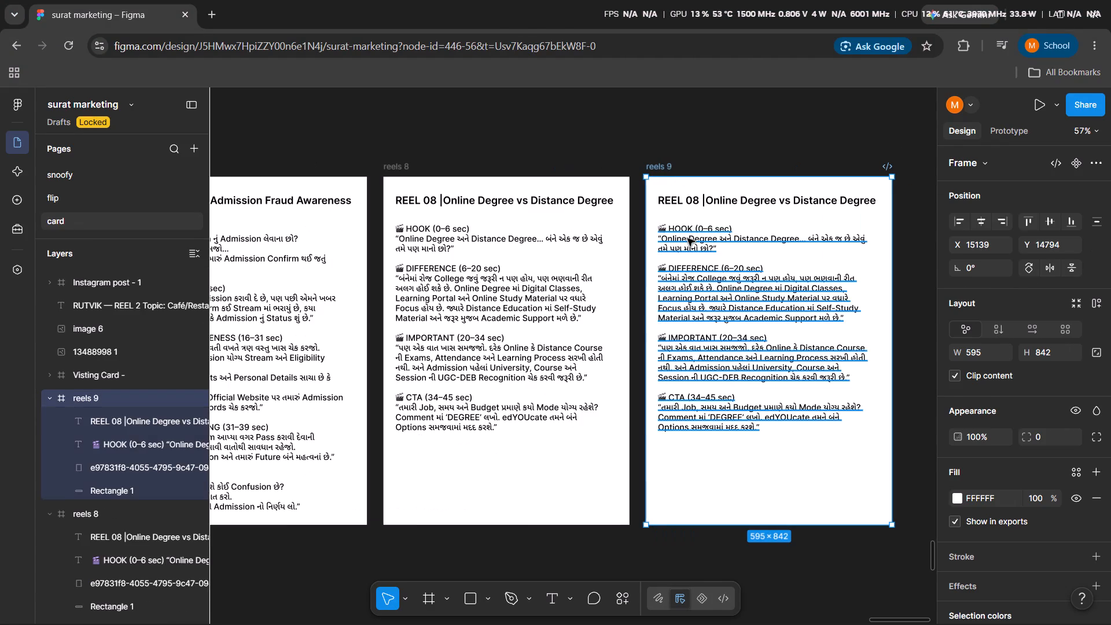
key(ctrl+a)
key(ctrl+v)
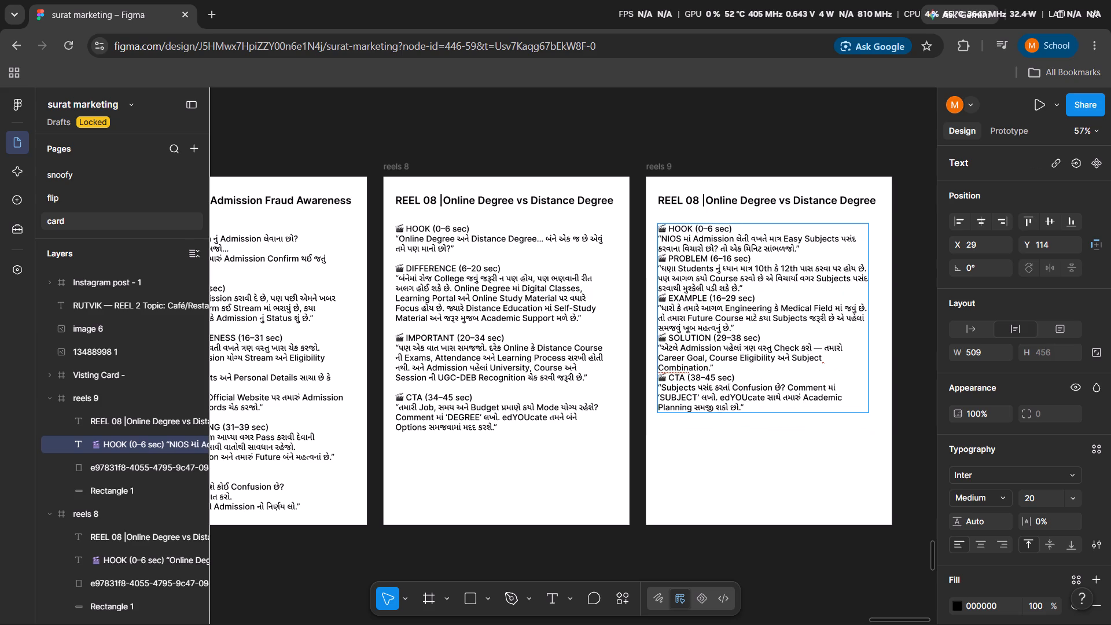
Insert a blank line before the PROBLEM, EXAMPLE, SOLUTION and CTA headings in the reels 9 body text.
click(807, 253)
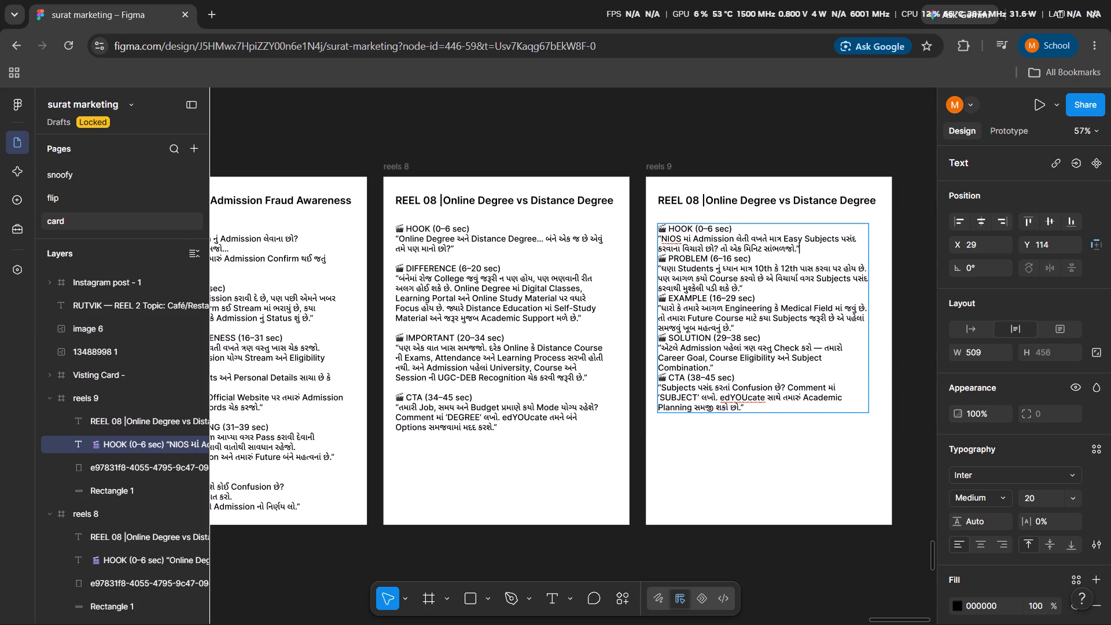
key(shift+Return)
key(Down)
key(Down)
key(Down)
key(Down)
key(Down)
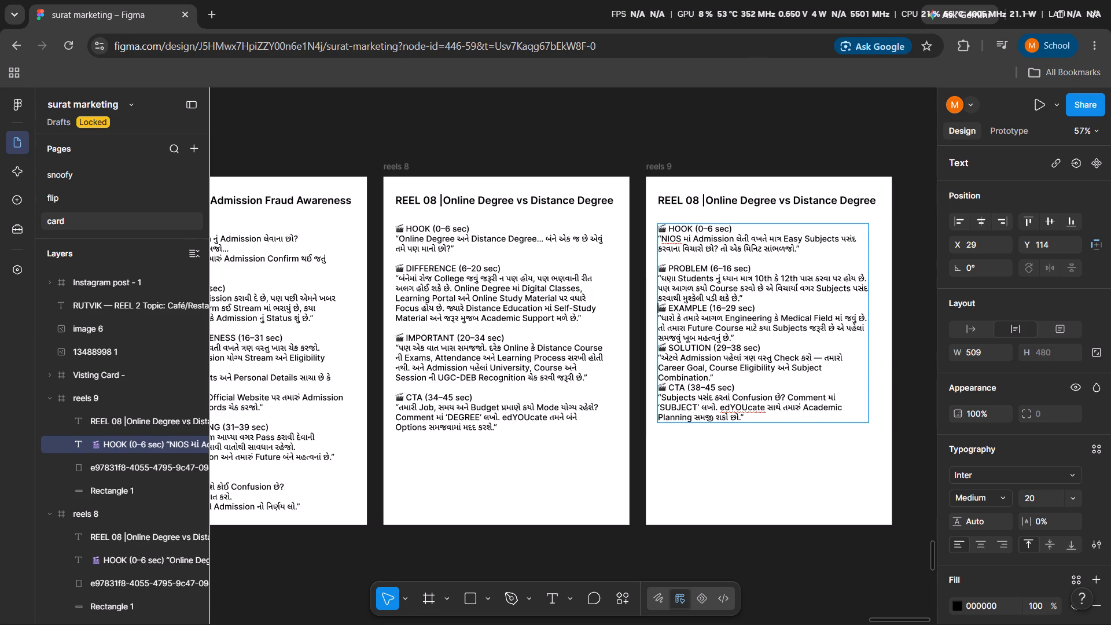
key(shift+Return)
key(Down)
key(Down)
key(Down)
key(Down)
key(shift+Return)
key(Down)
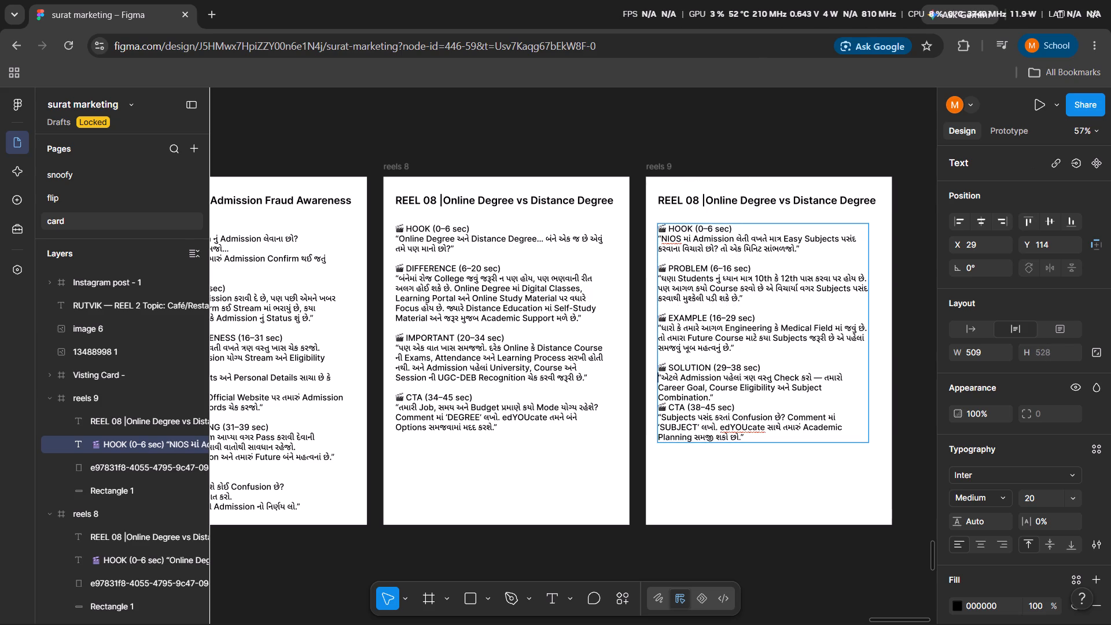
key(Down)
key(Down)
key(Down)
key(shift+Return)
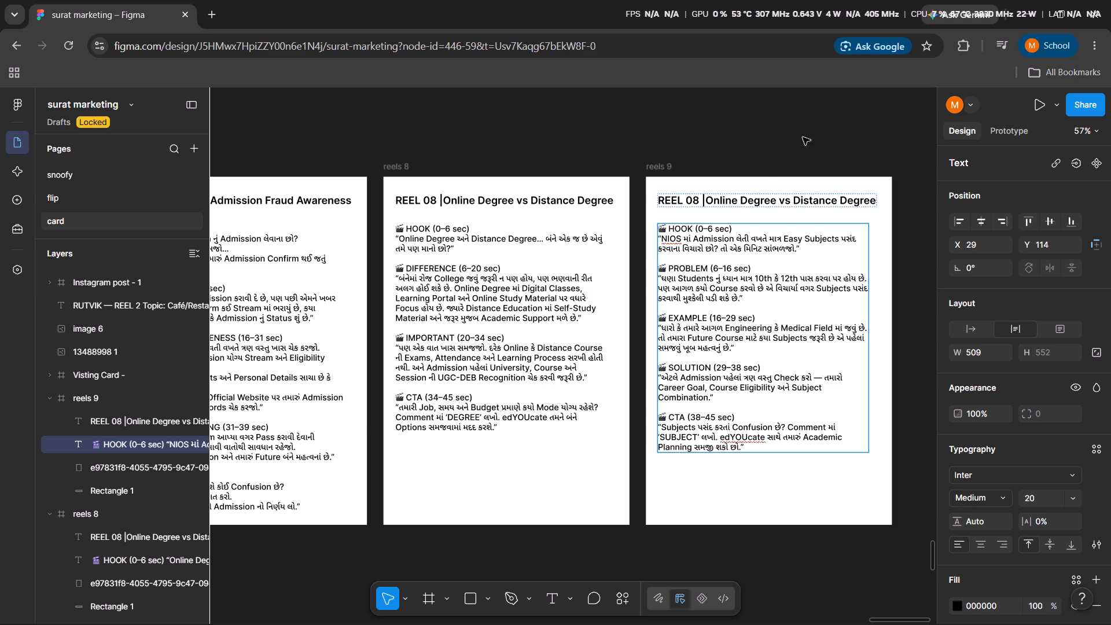
Replace the title wording after "REEL 08 |" in the reels 9 frame with the REEL 11 title text copied from Word.
key(alt+Tab)
key(alt+Tab)
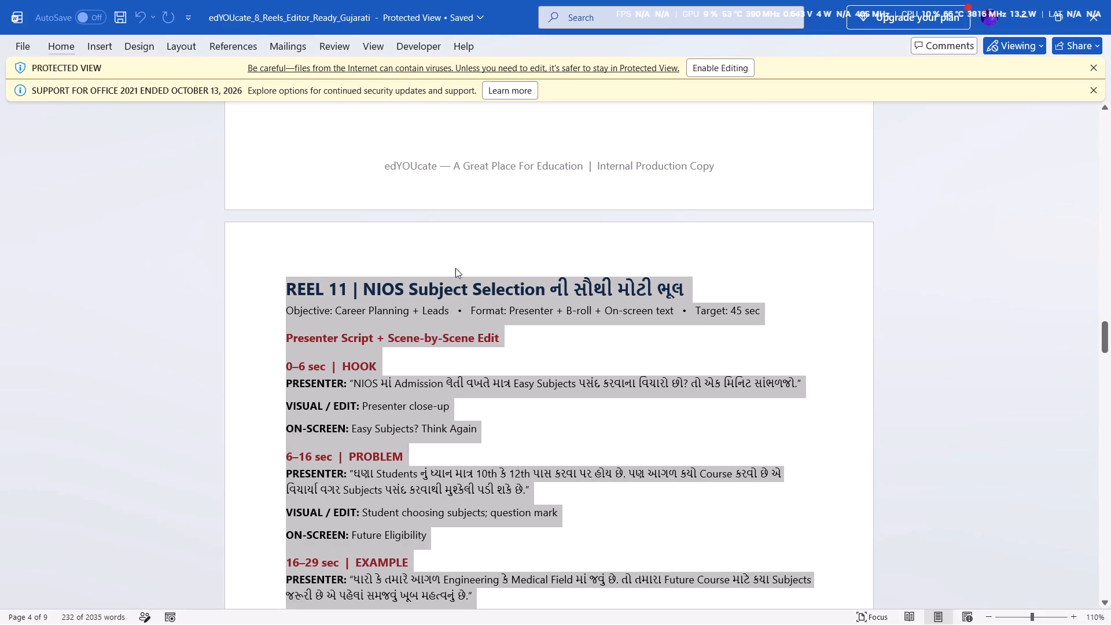
click(440, 270)
drag(363, 289, 628, 284)
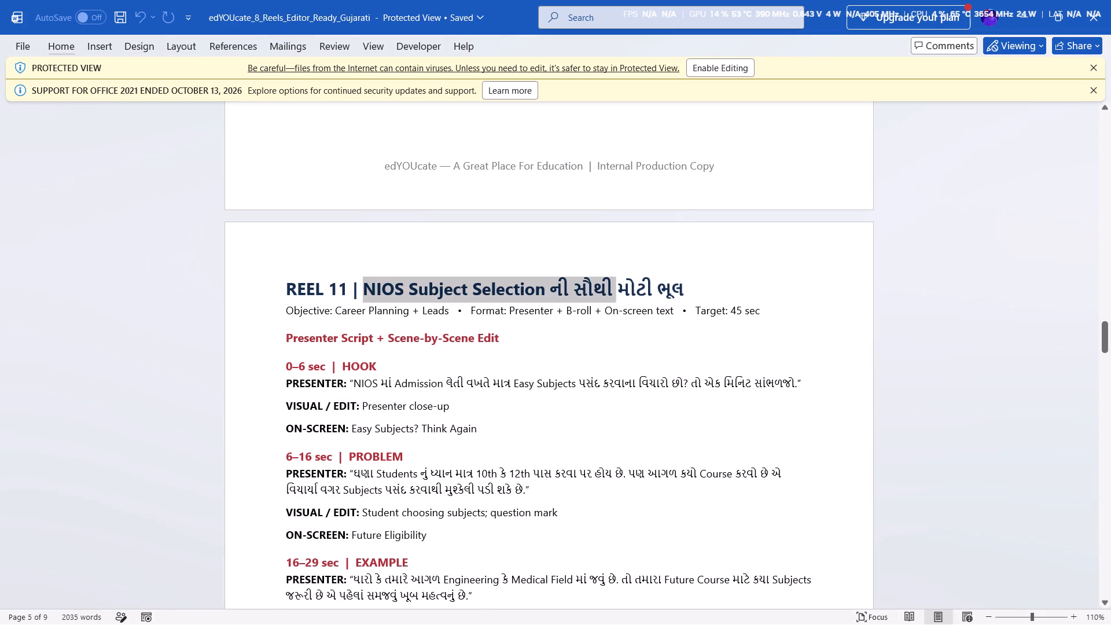
drag(628, 284, 702, 275)
key(ctrl+c)
key(ctrl+c)
key(alt+Tab)
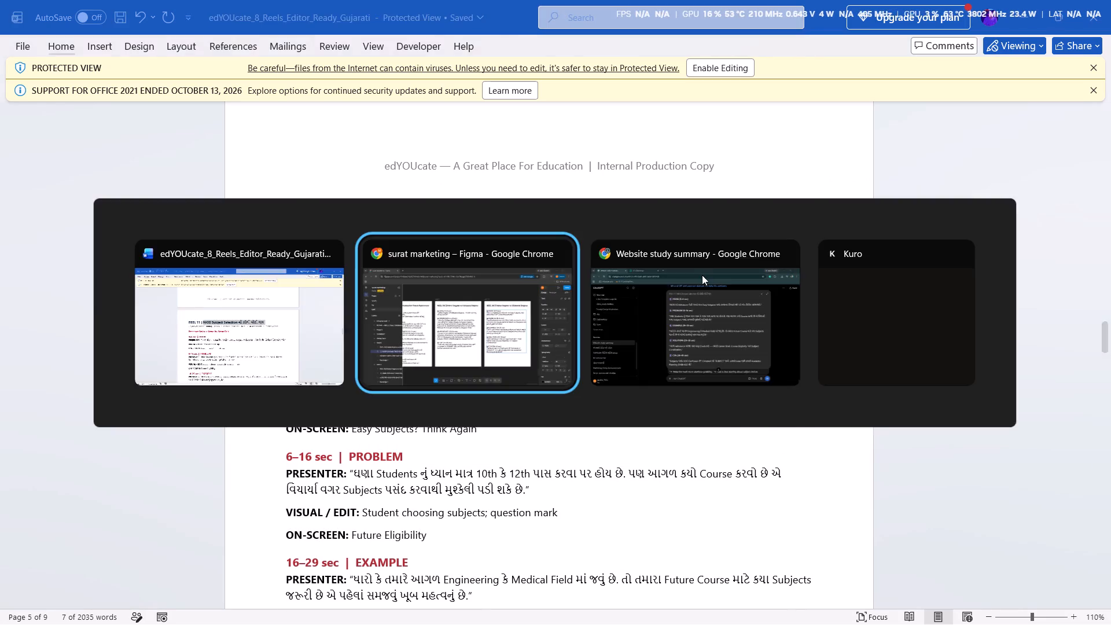
click(733, 197)
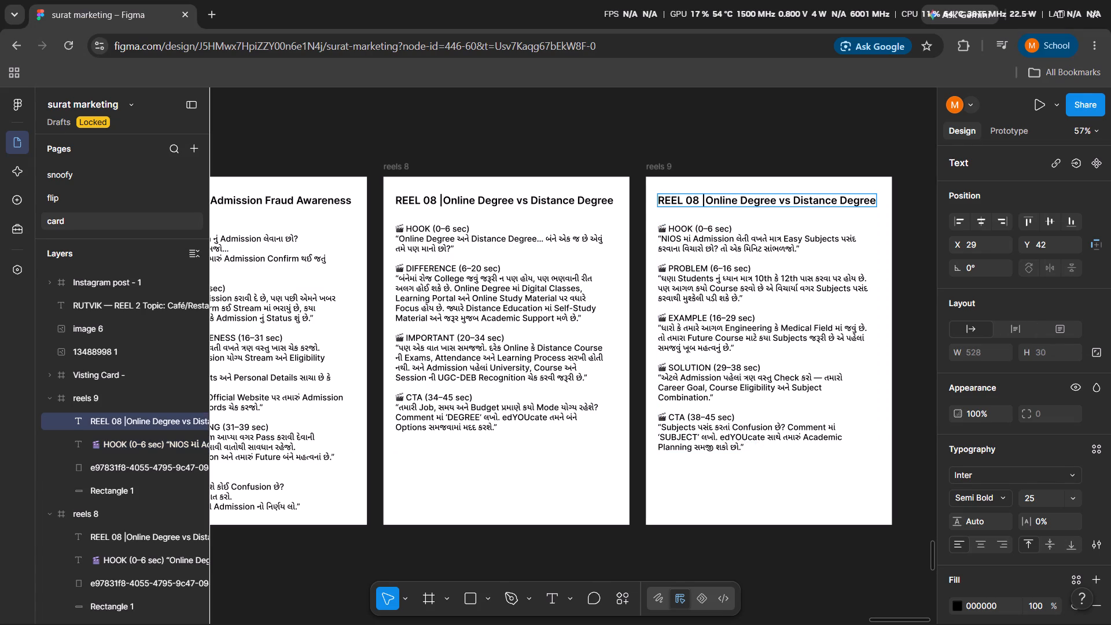
drag(705, 201, 875, 197)
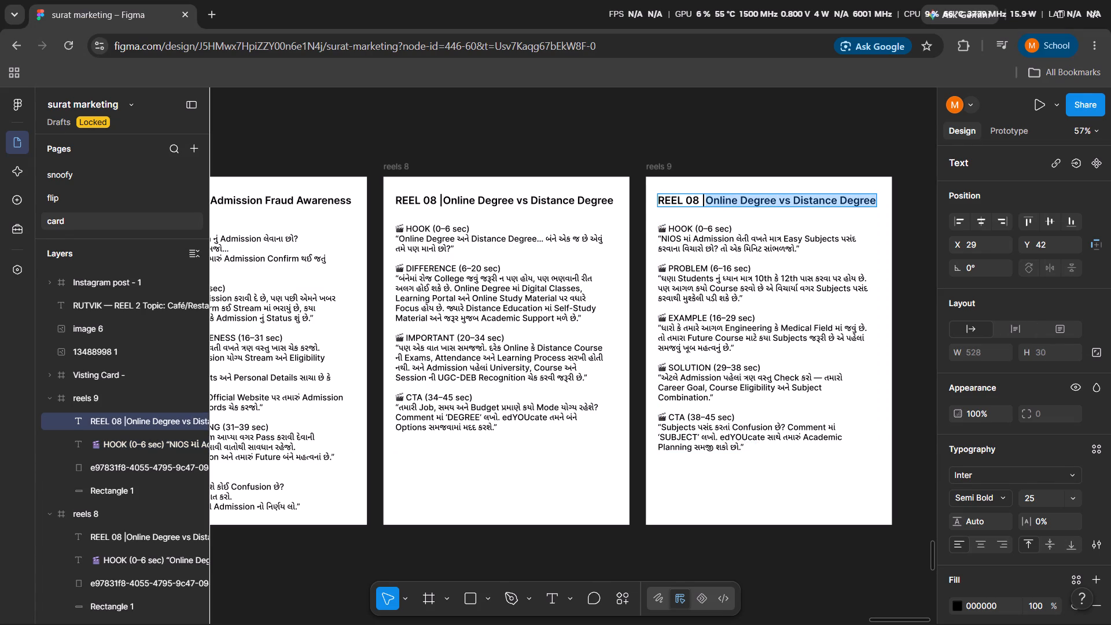
drag(875, 197, 882, 197)
key(ctrl+v)
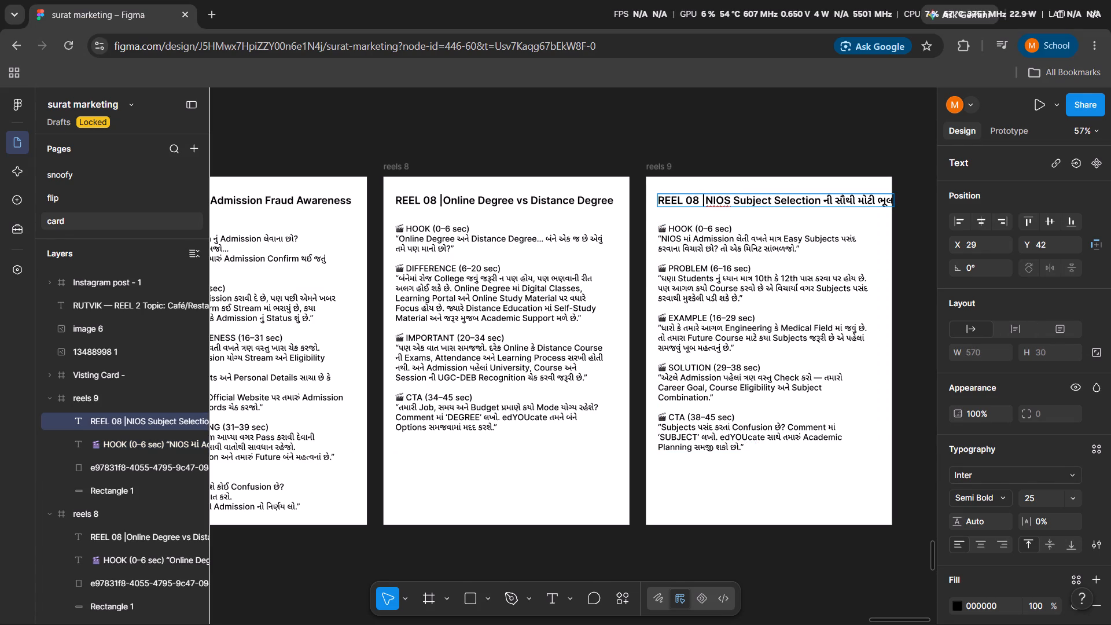
Renumber the reels 9 title as REEL 09 and shift it so the whole line fits inside the frame.
click(696, 200)
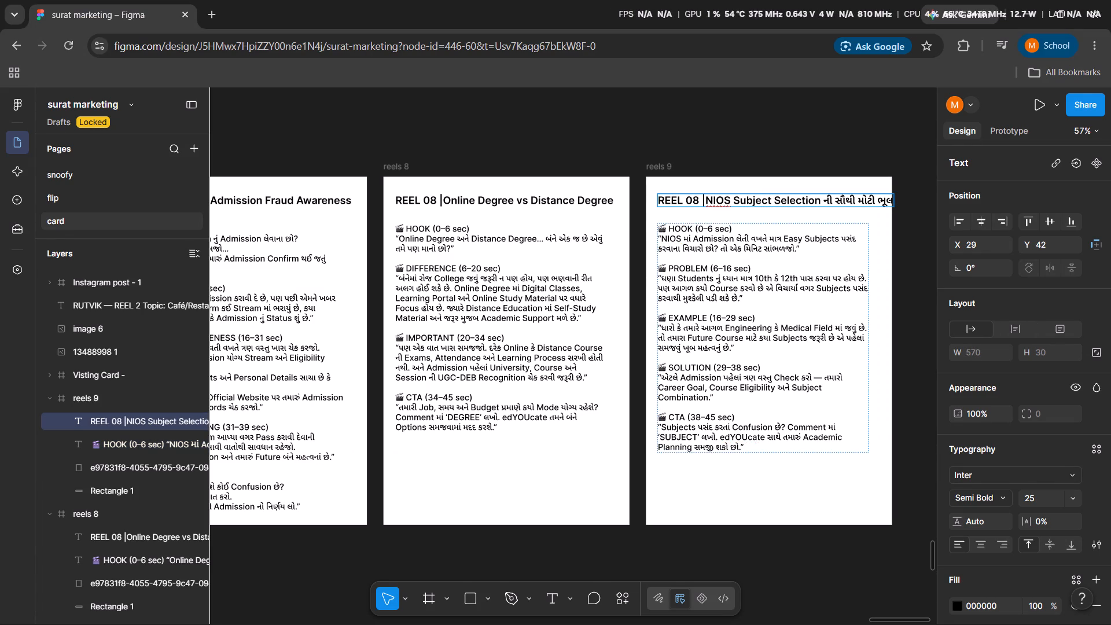
key(BackSpace)
key(9)
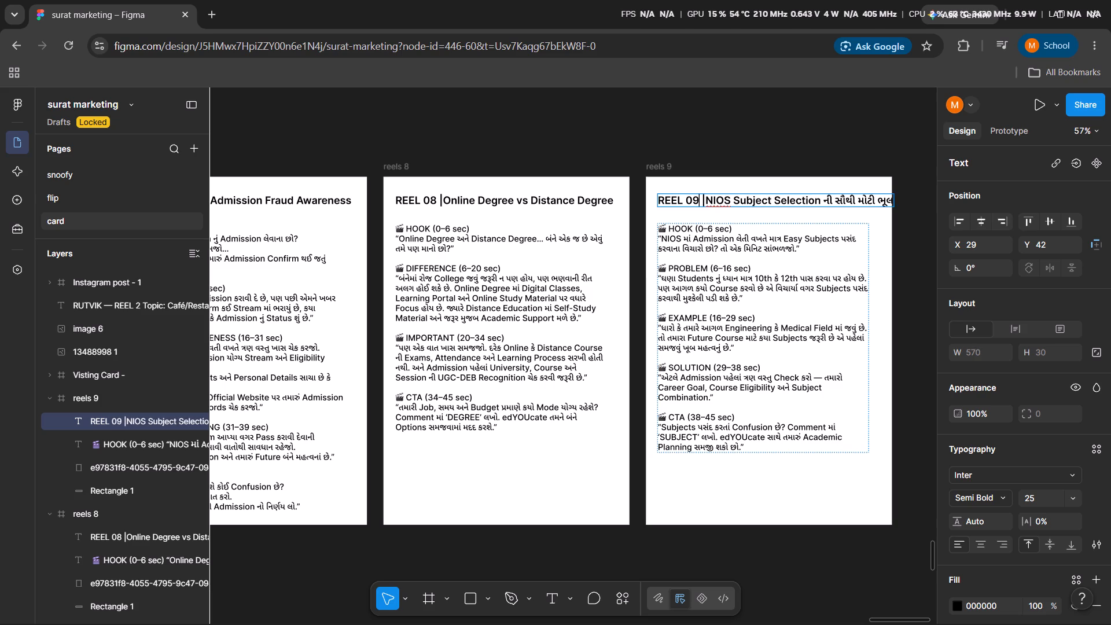
click(647, 137)
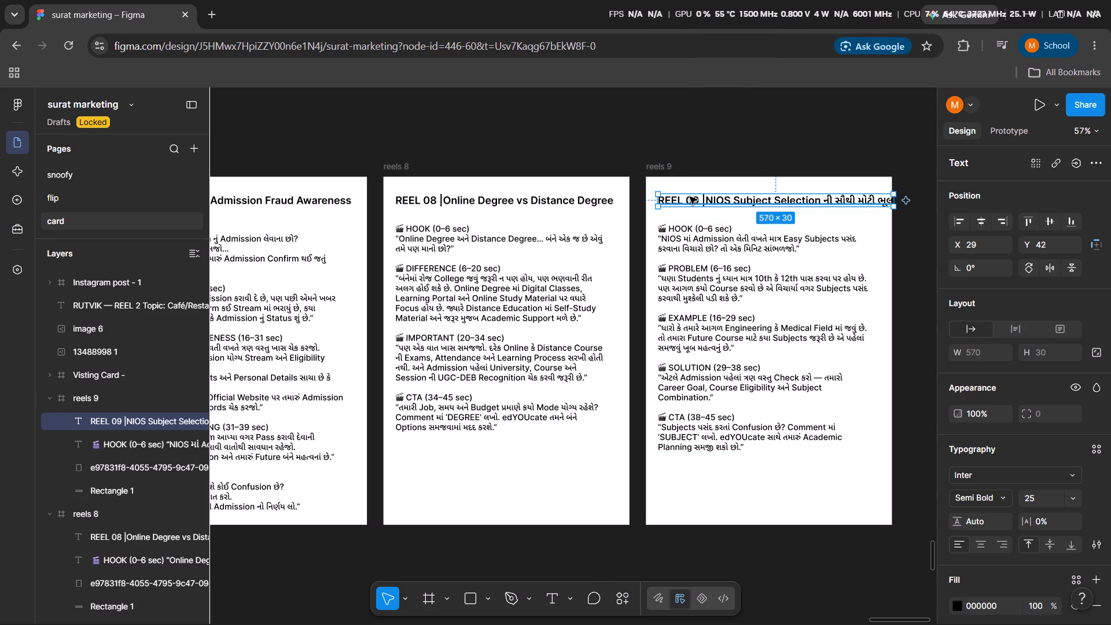
drag(691, 201, 684, 201)
click(694, 167)
Duplicate the reels 9 frame.
scroll(694, 167, left, 1)
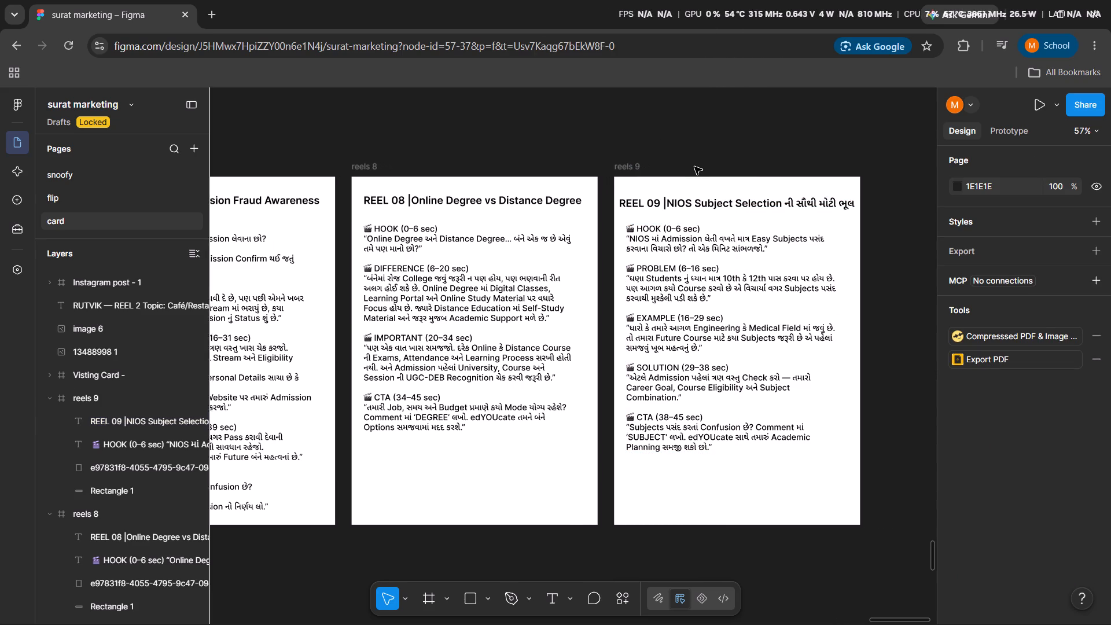
scroll(694, 167, left, 1)
click(607, 172)
key(ctrl+d)
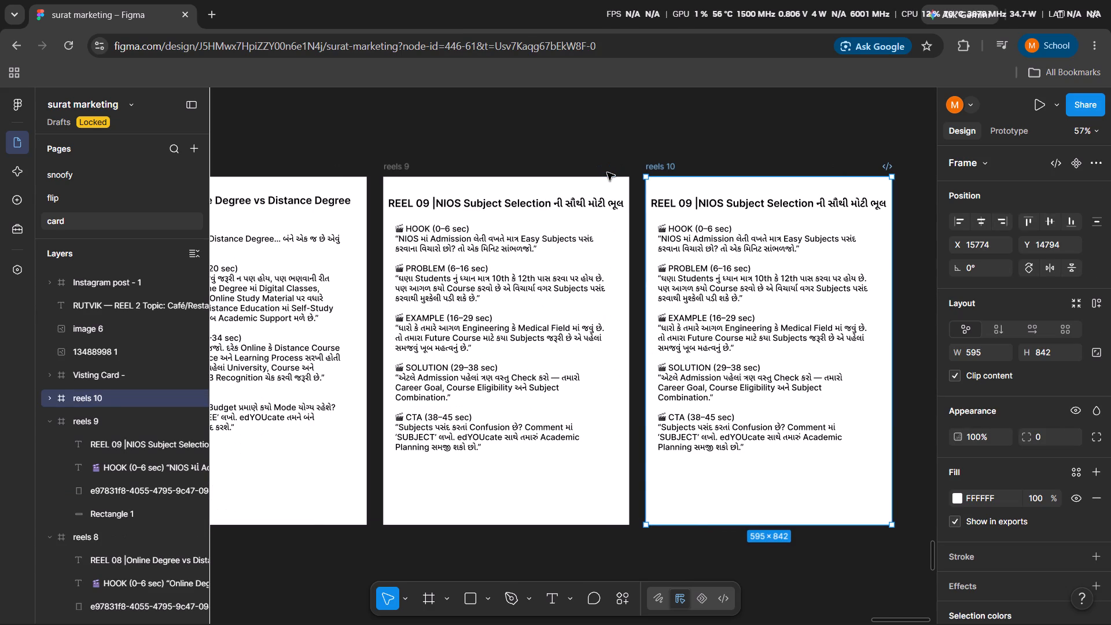
Copy the REEL 16 title wording from Word, duplicate the reels 10 frame in Figma, and replace the new copy's title wording with it.
key(alt+Tab)
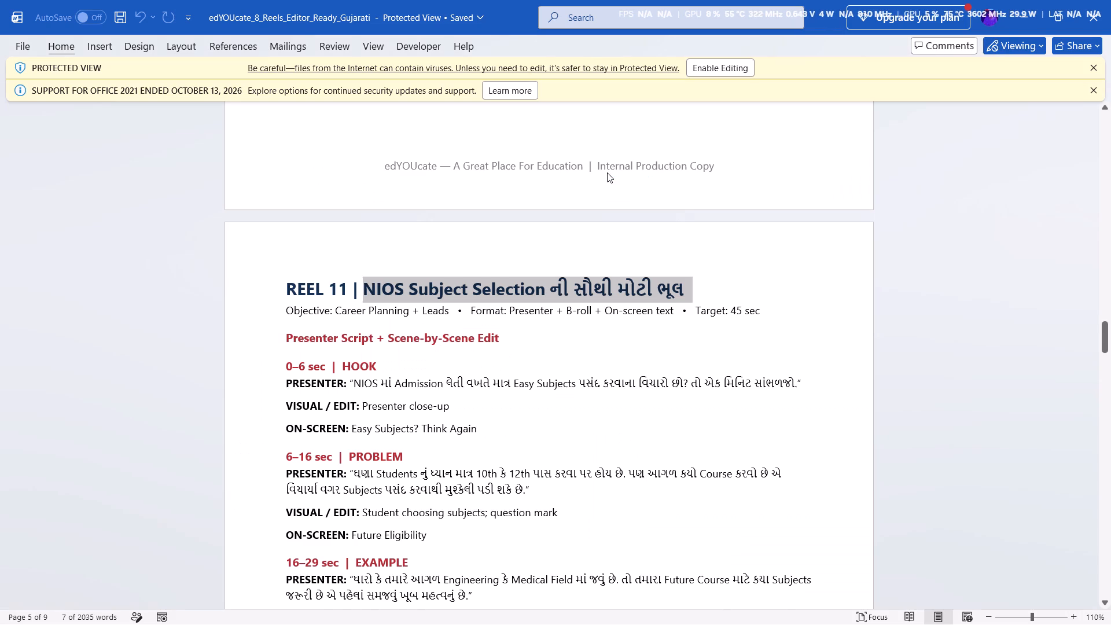
scroll(607, 172, down, 2)
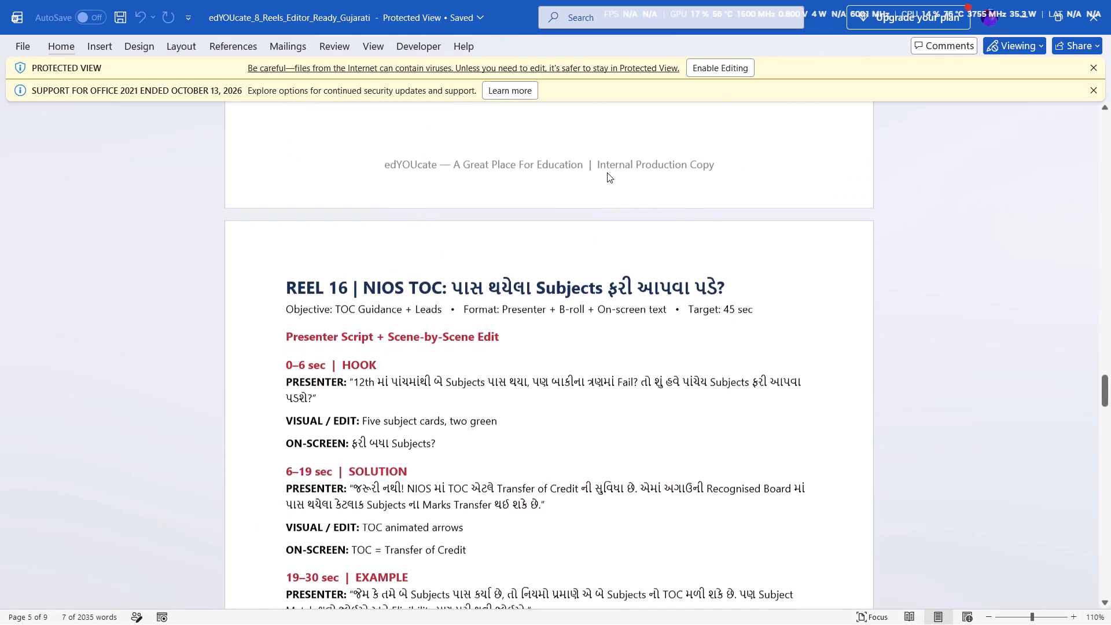
scroll(607, 172, down, 2)
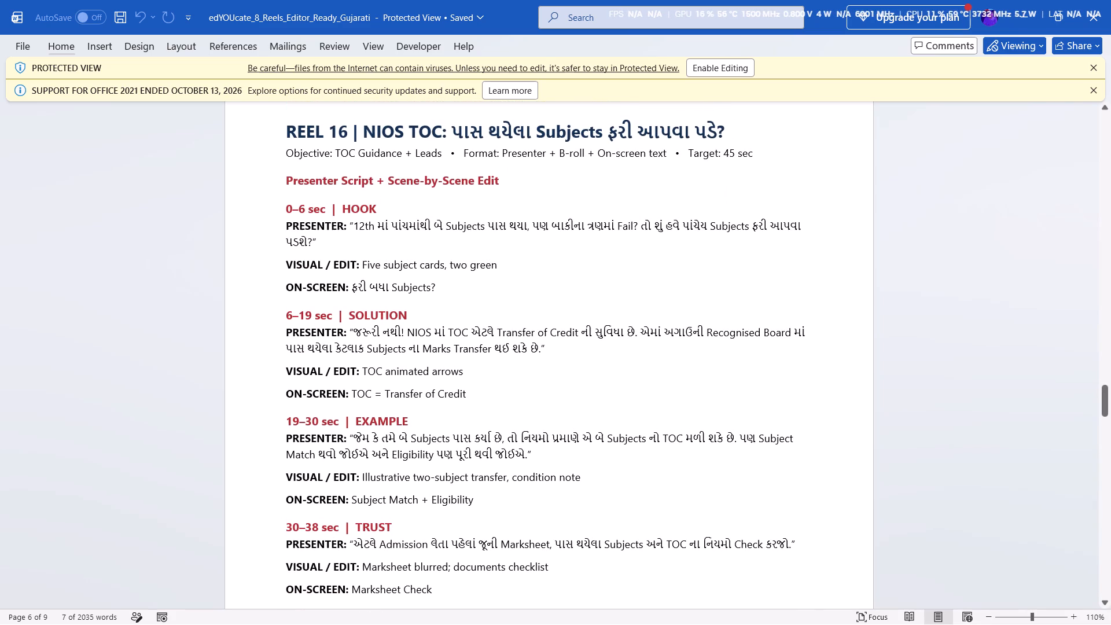
drag(726, 129, 367, 125)
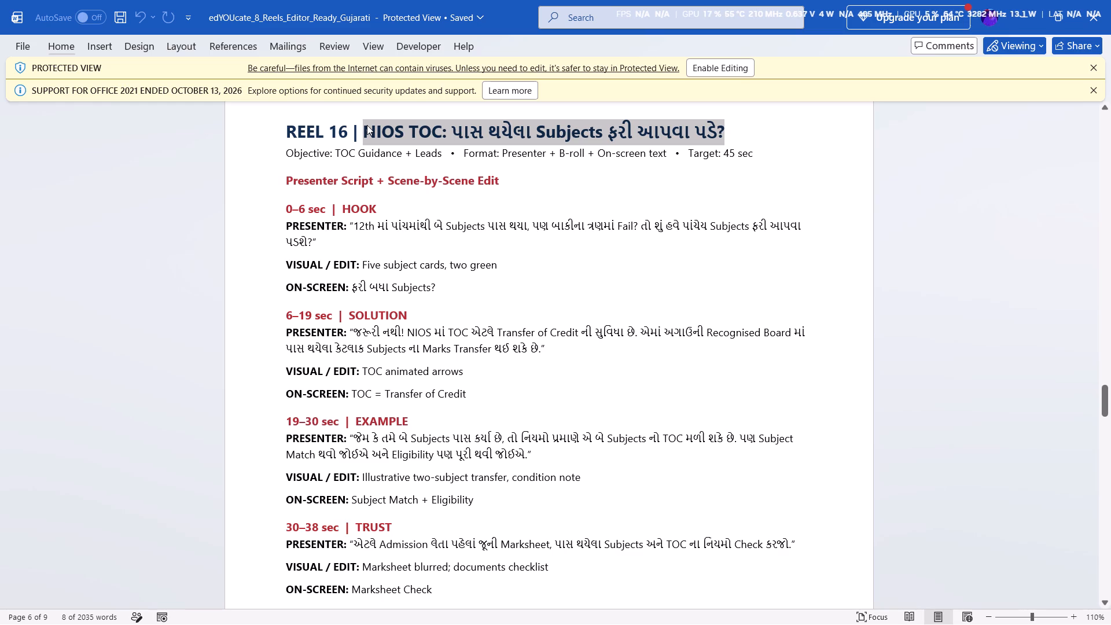
key(ctrl+c)
key(ctrl+c)
key(ctrl+c)
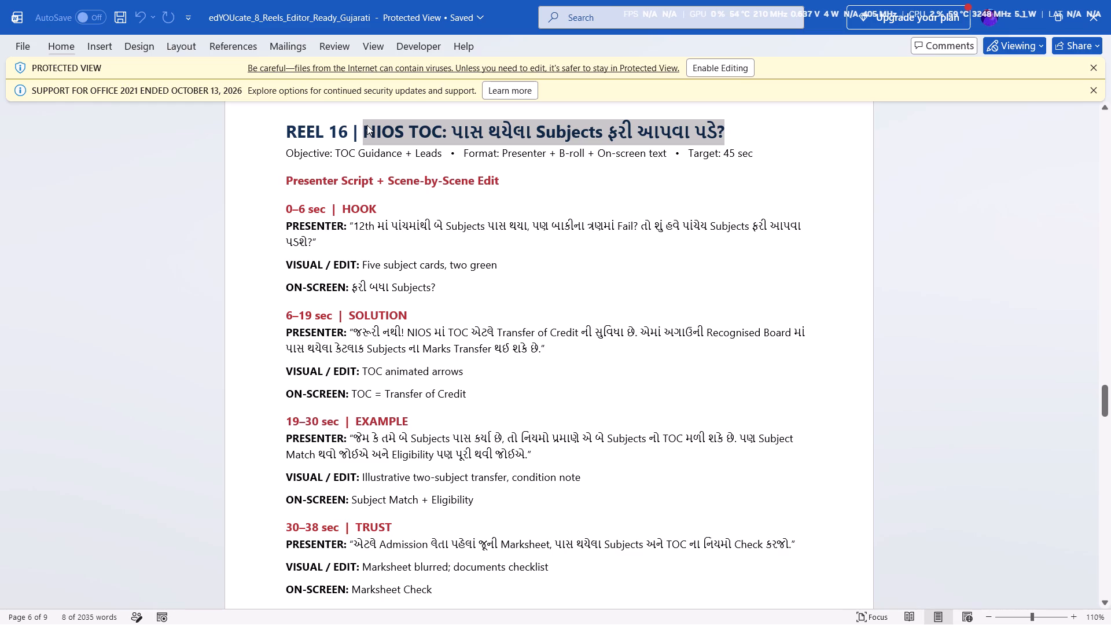
key(alt+Tab)
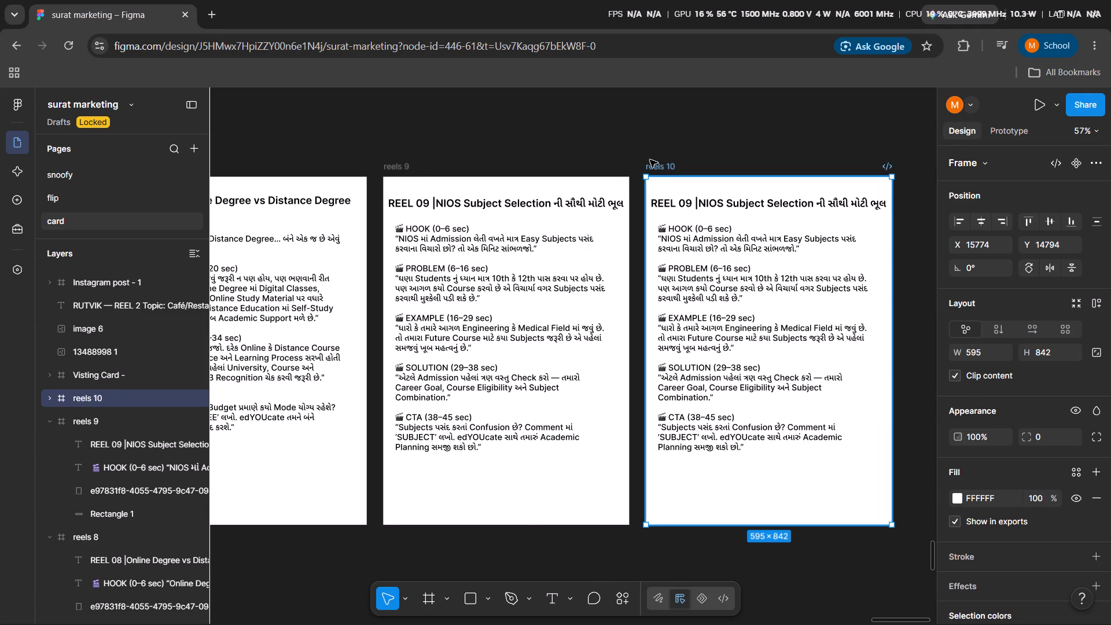
key(ctrl+d)
ctrl+scroll(650, 160, left, 1)
double_click(605, 203)
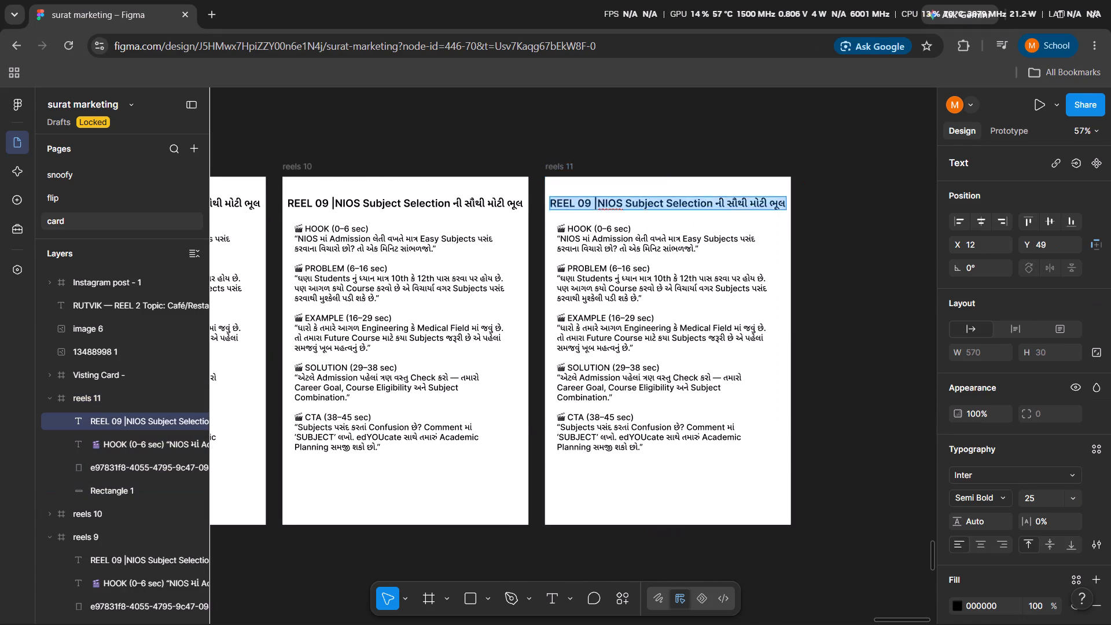
drag(591, 202, 911, 227)
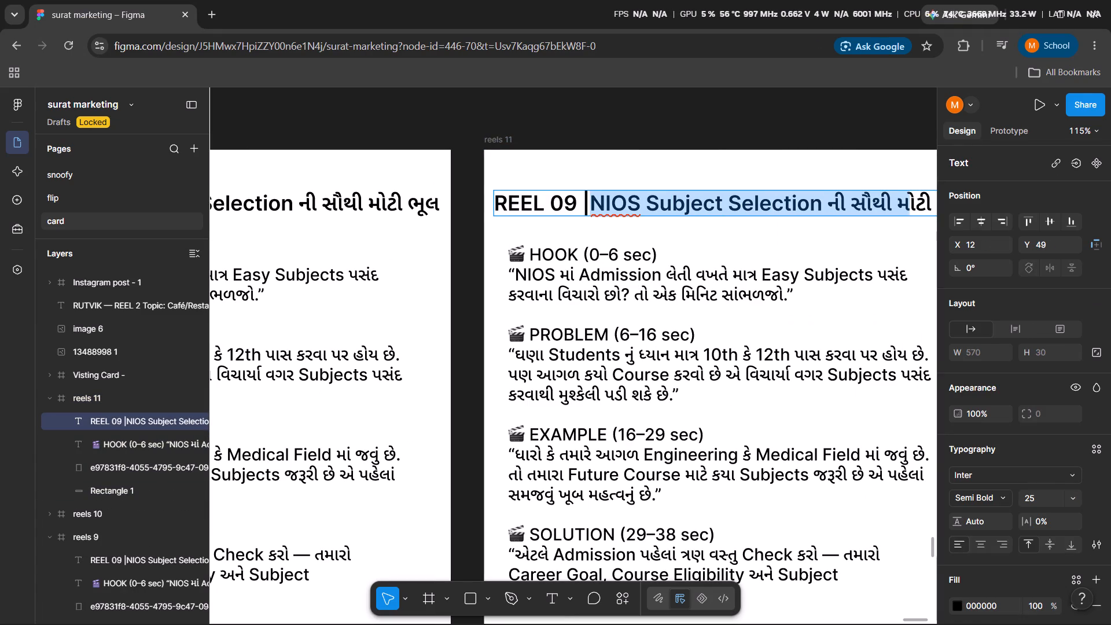
drag(911, 227, 833, 203)
key(ctrl+v)
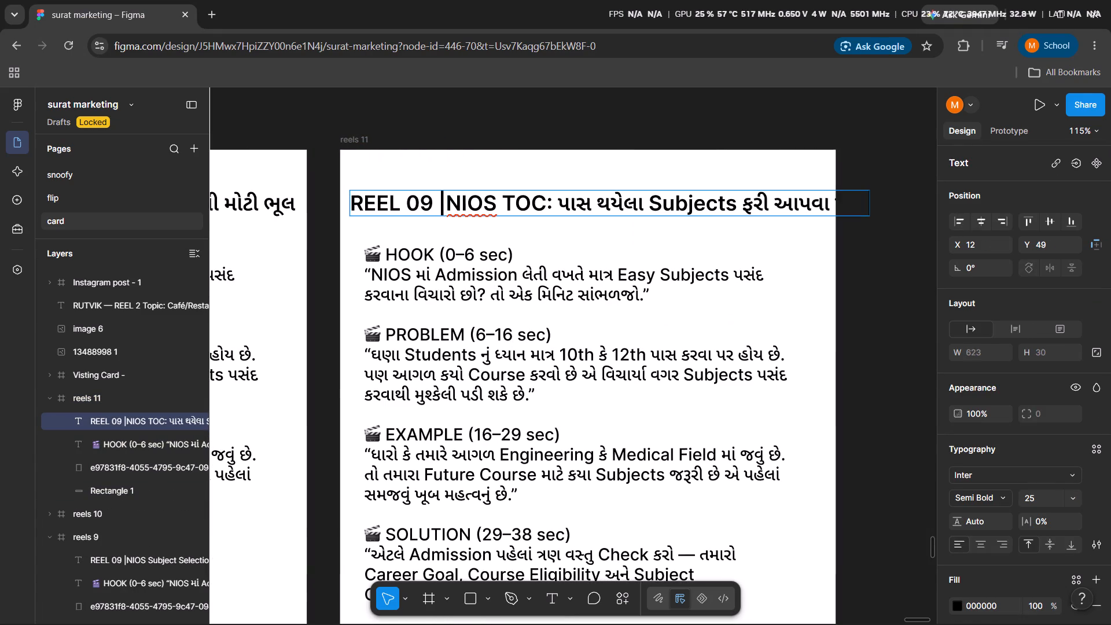
Break the reels 11 title onto a second line before "આપવા પડે?" and renumber it as REEL 10.
click(775, 198)
key(Return)
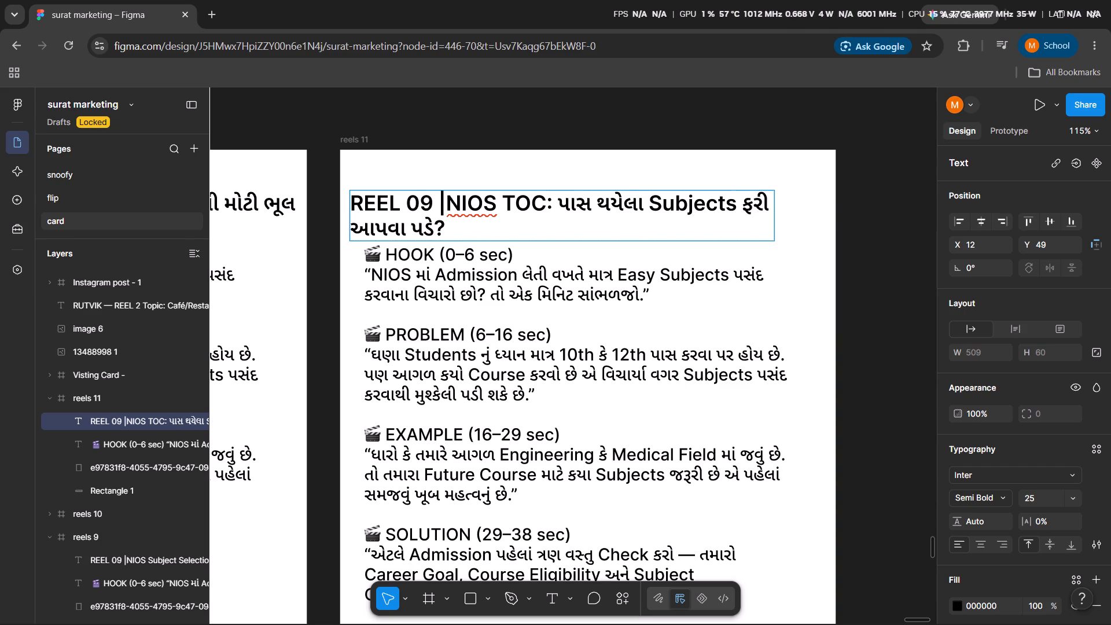
click(429, 202)
key(BackSpace)
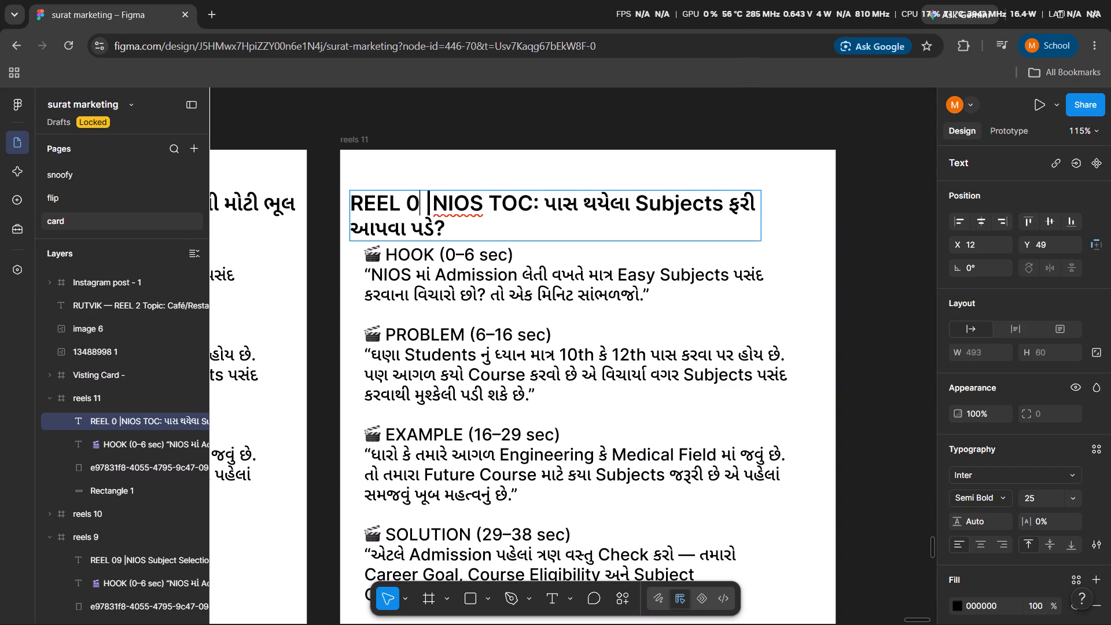
key(BackSpace)
text(10)
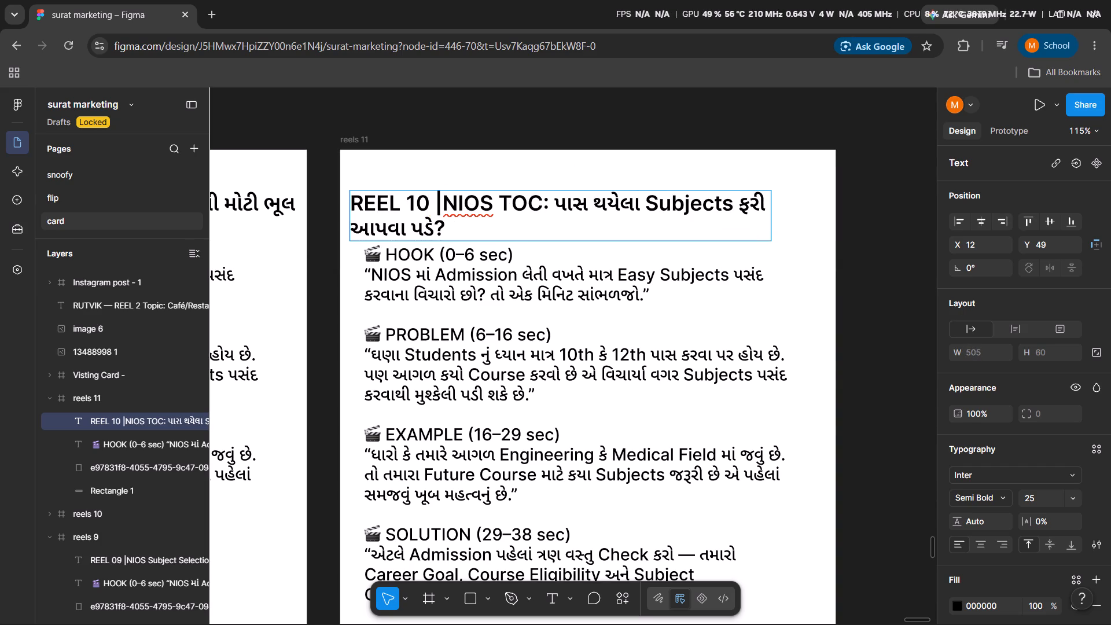
In Word, copy the full REEL 16 script, from its title through the Production / Fact-Check Notes.
key(alt+Tab)
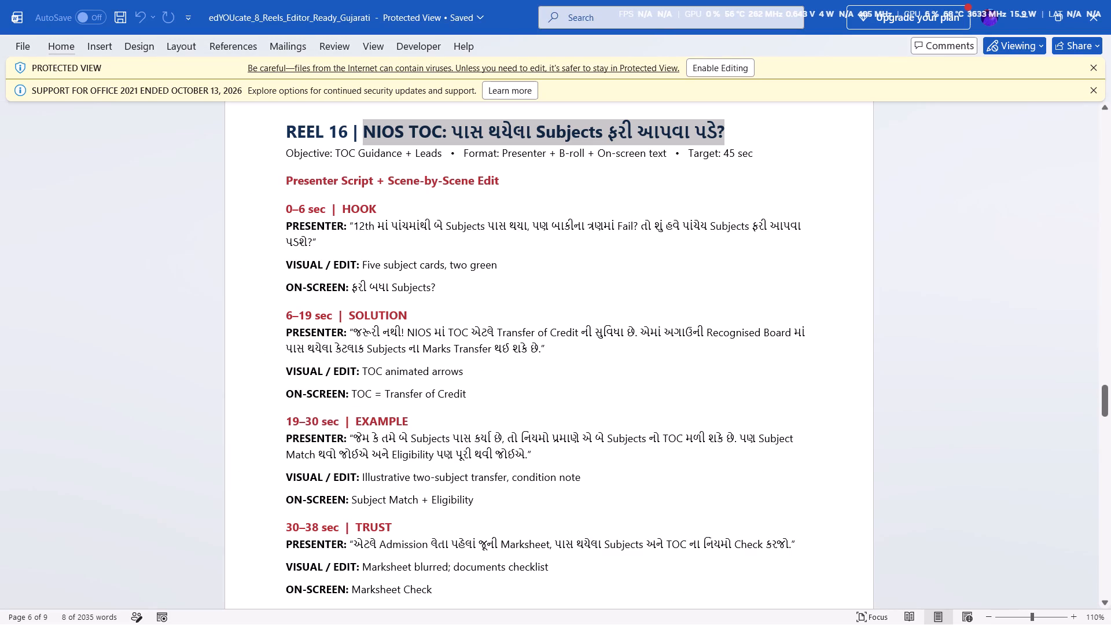
drag(282, 131, 491, 547)
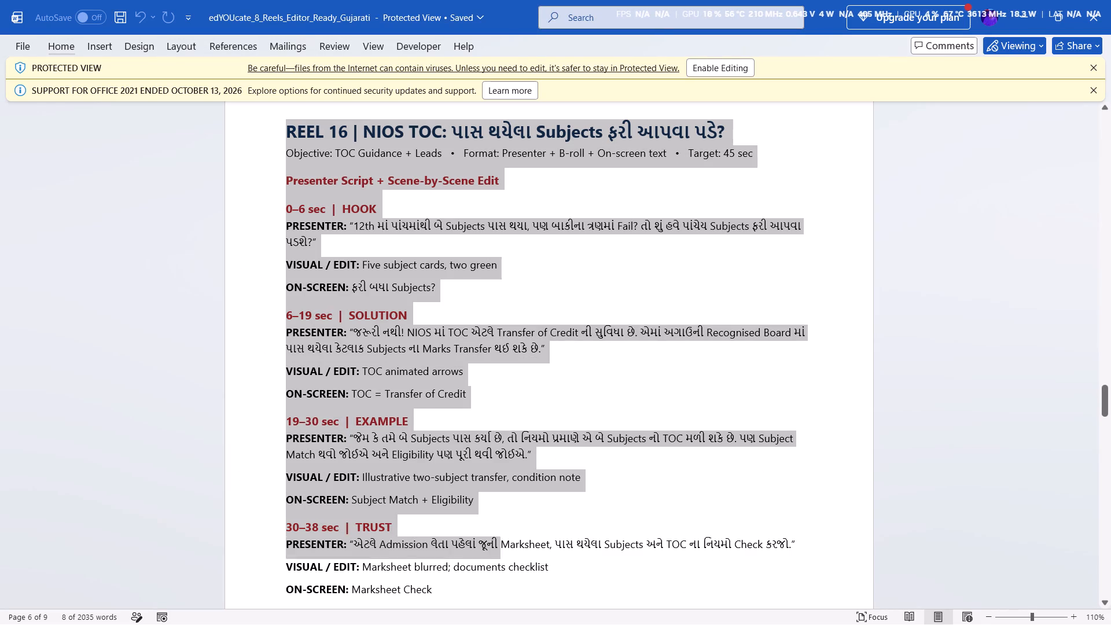
drag(491, 547, 492, 583)
scroll(492, 583, down, 1)
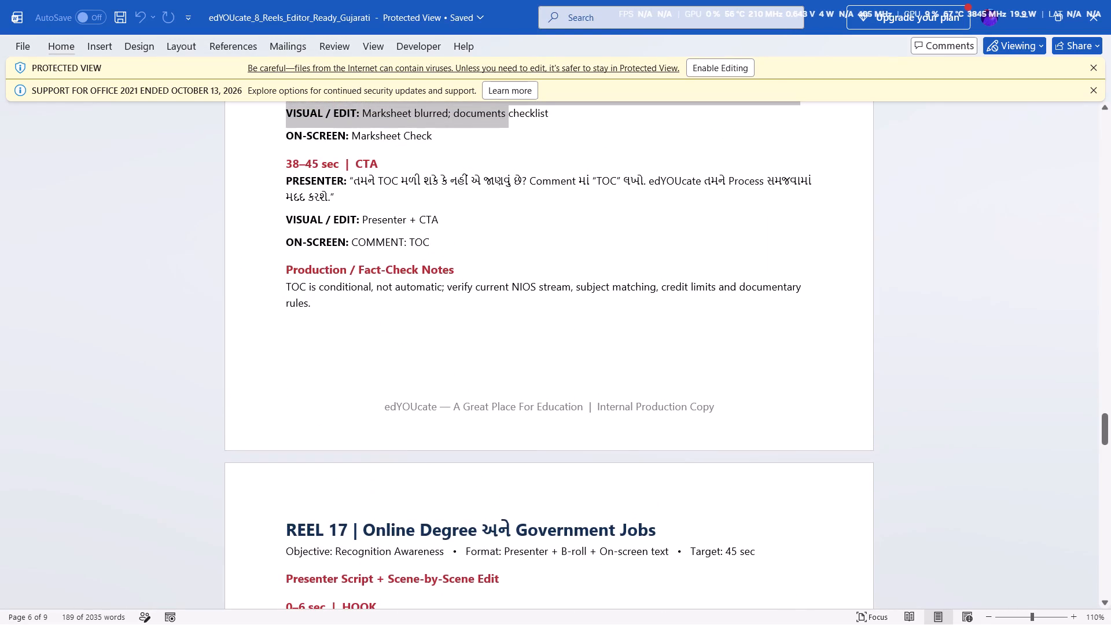
shift+click(323, 310)
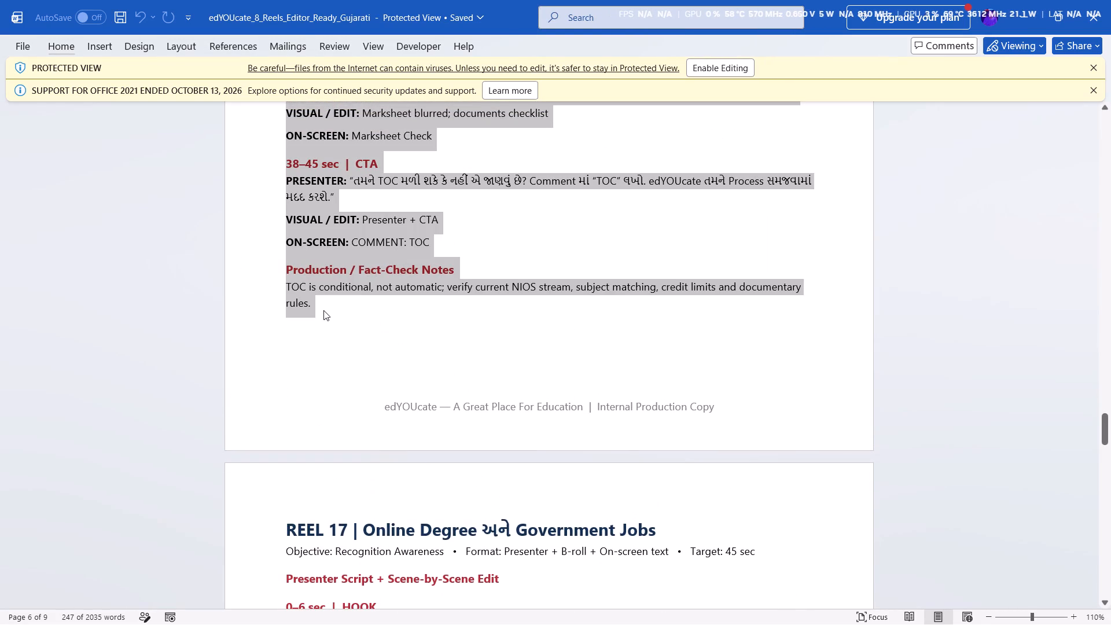
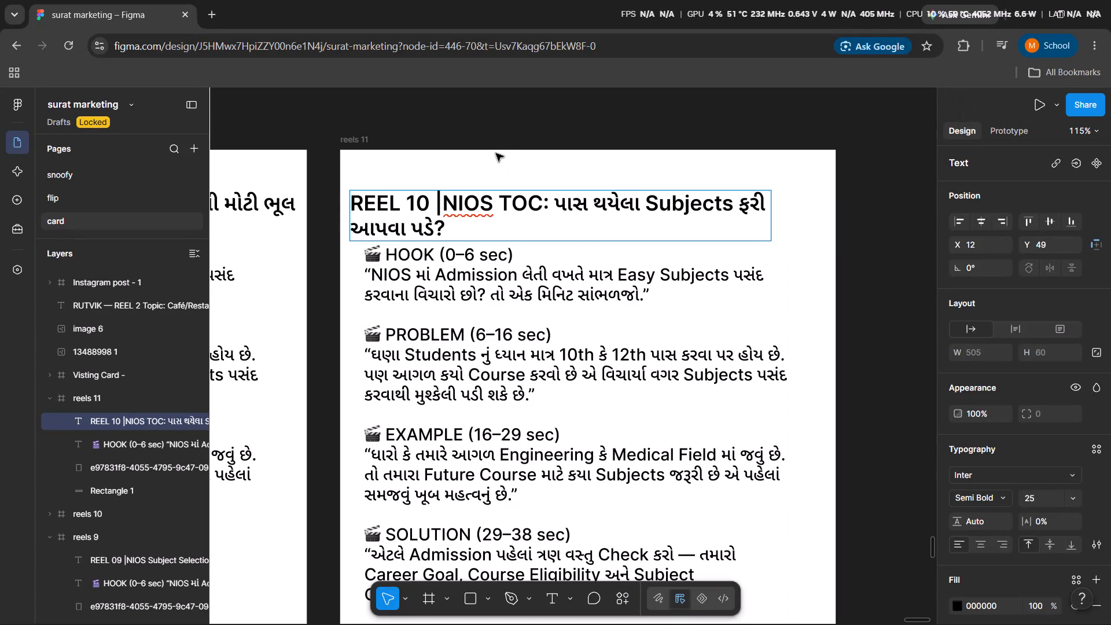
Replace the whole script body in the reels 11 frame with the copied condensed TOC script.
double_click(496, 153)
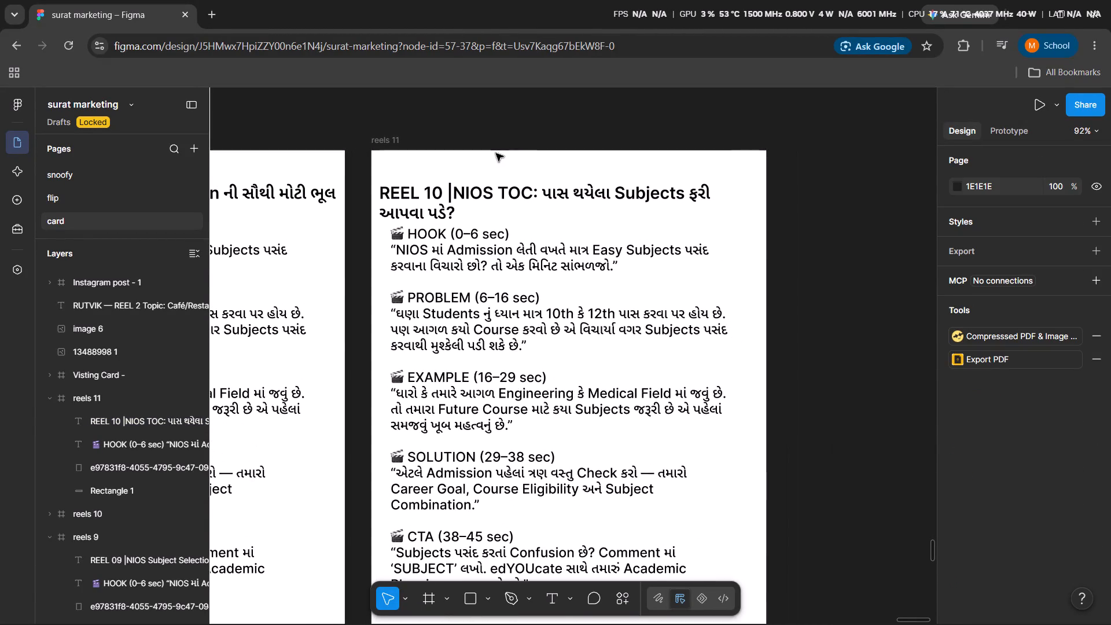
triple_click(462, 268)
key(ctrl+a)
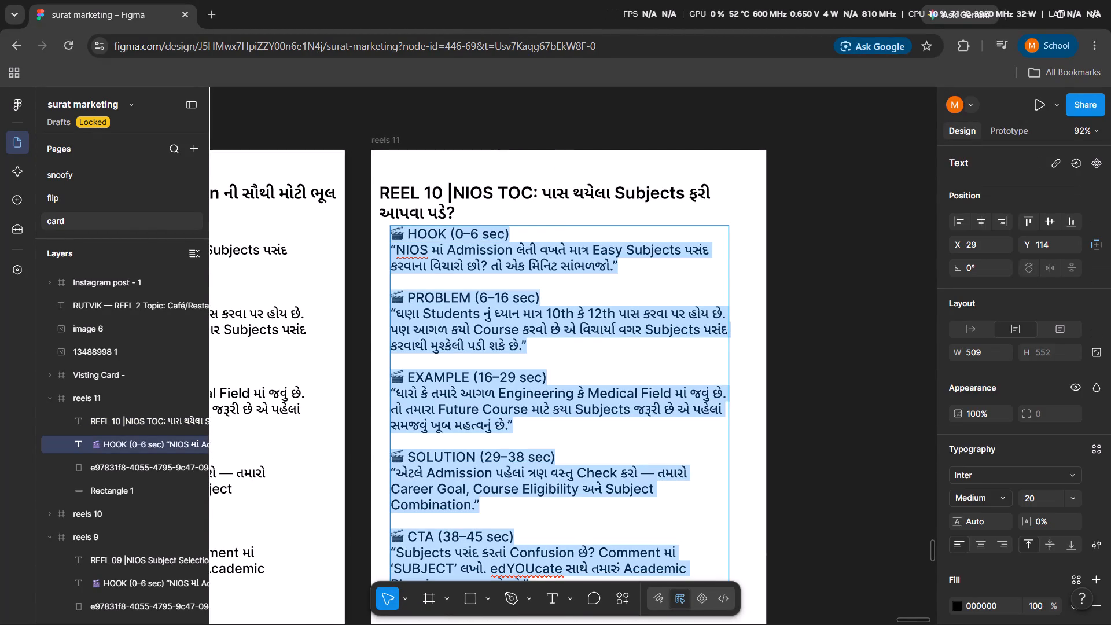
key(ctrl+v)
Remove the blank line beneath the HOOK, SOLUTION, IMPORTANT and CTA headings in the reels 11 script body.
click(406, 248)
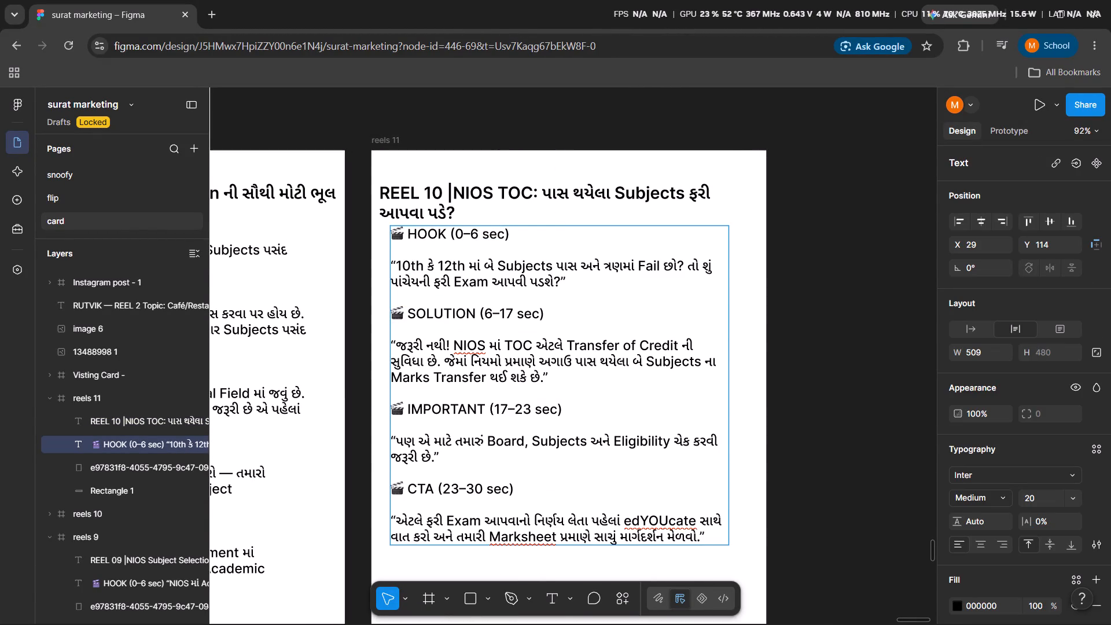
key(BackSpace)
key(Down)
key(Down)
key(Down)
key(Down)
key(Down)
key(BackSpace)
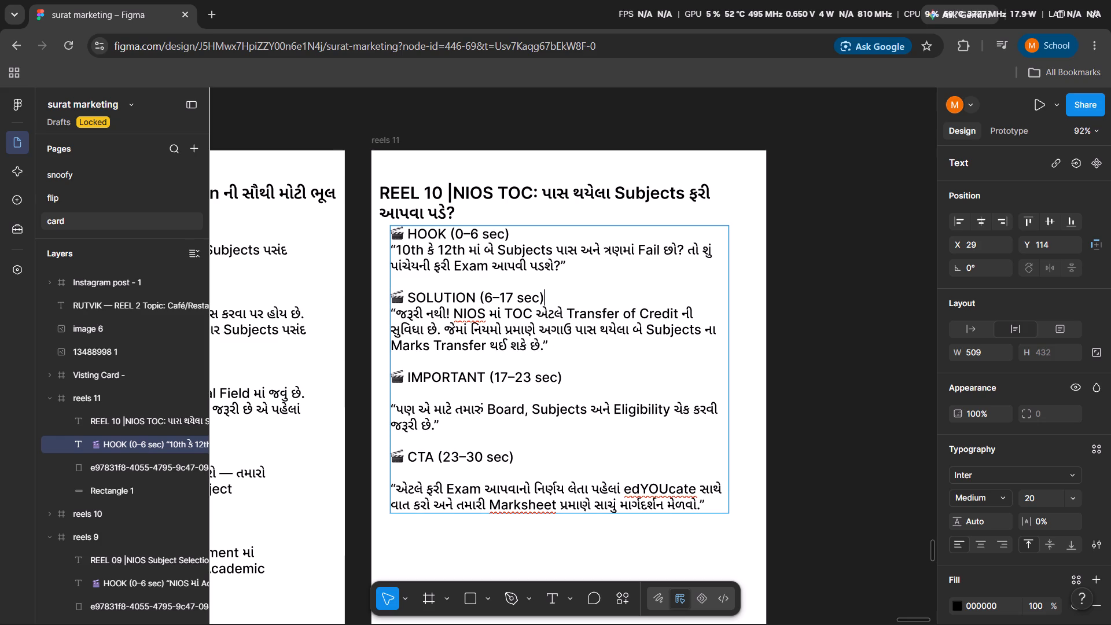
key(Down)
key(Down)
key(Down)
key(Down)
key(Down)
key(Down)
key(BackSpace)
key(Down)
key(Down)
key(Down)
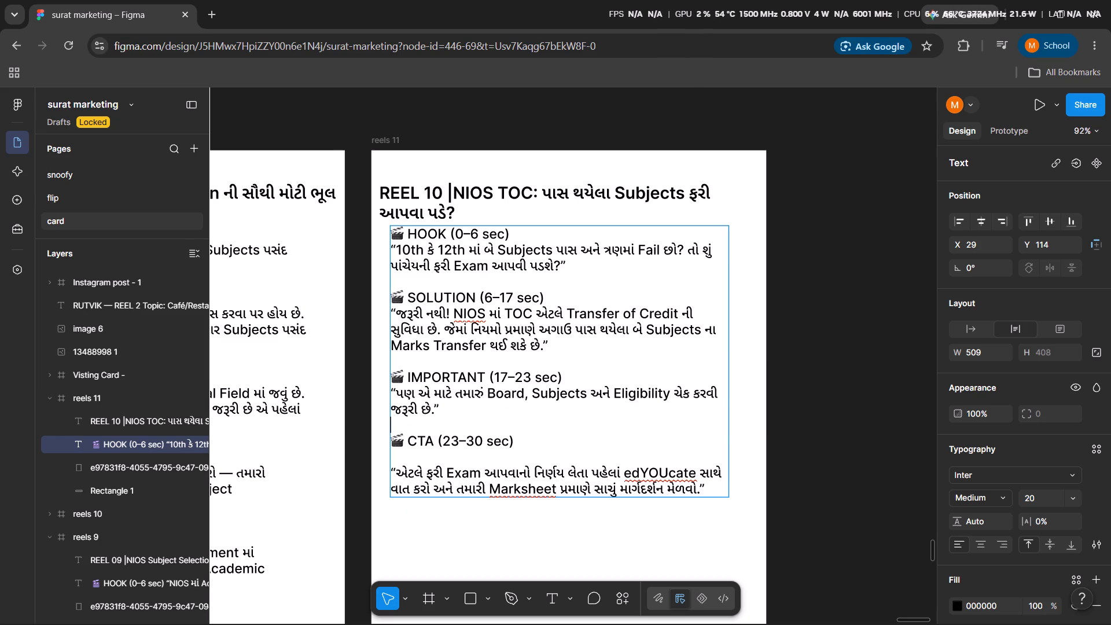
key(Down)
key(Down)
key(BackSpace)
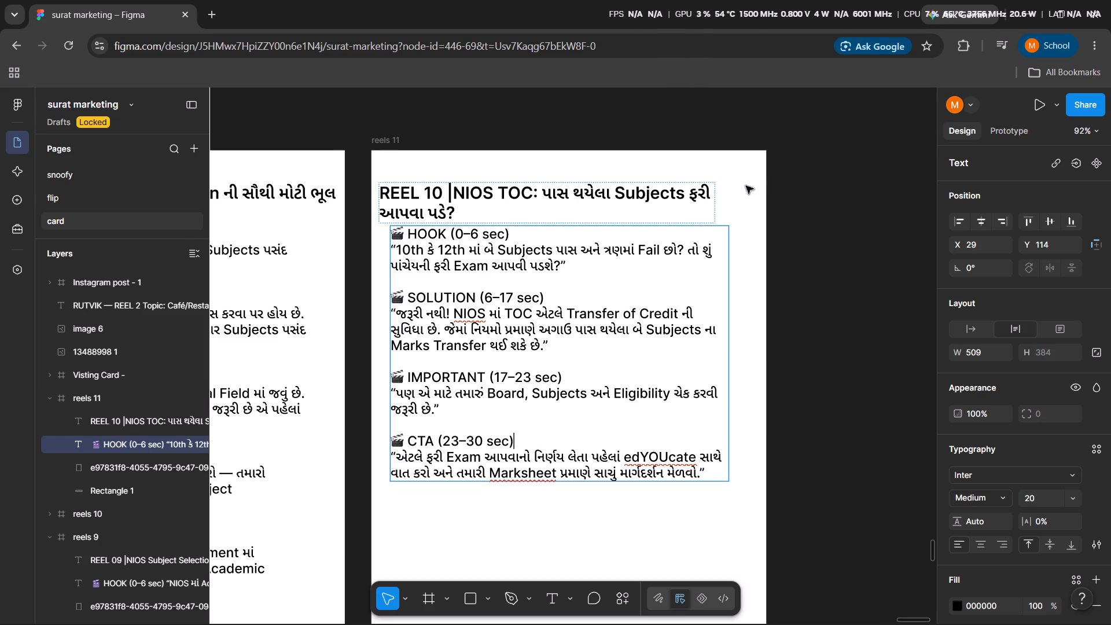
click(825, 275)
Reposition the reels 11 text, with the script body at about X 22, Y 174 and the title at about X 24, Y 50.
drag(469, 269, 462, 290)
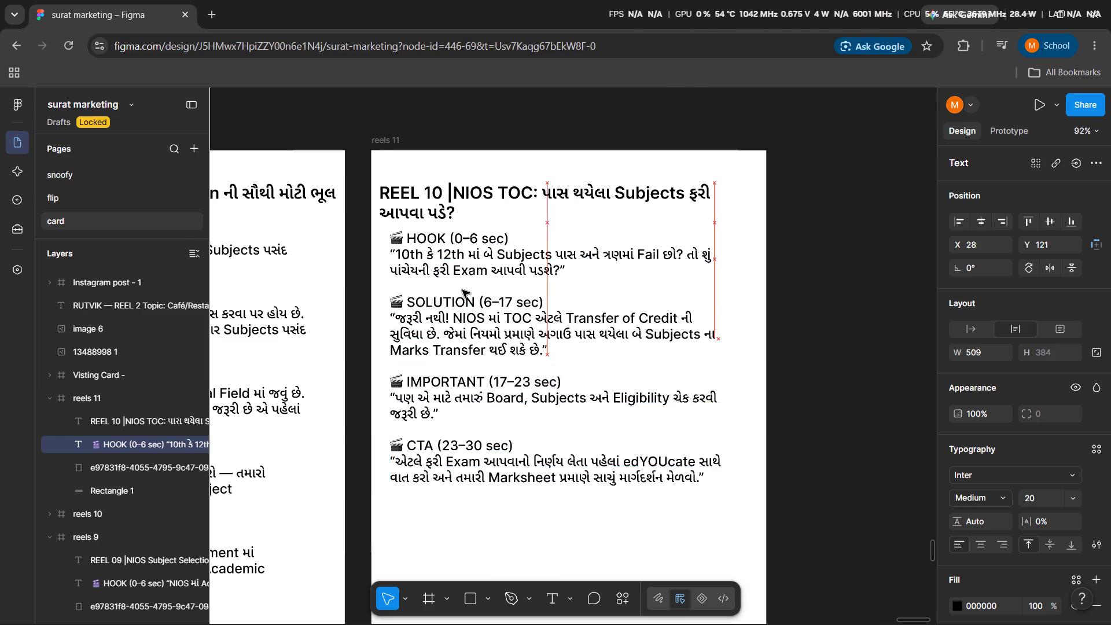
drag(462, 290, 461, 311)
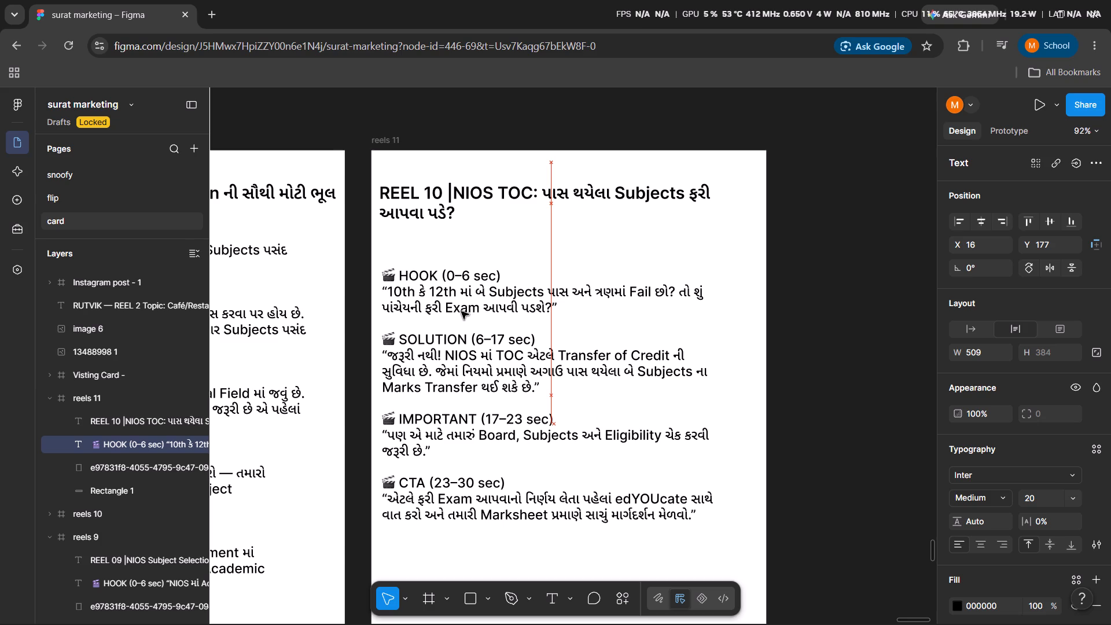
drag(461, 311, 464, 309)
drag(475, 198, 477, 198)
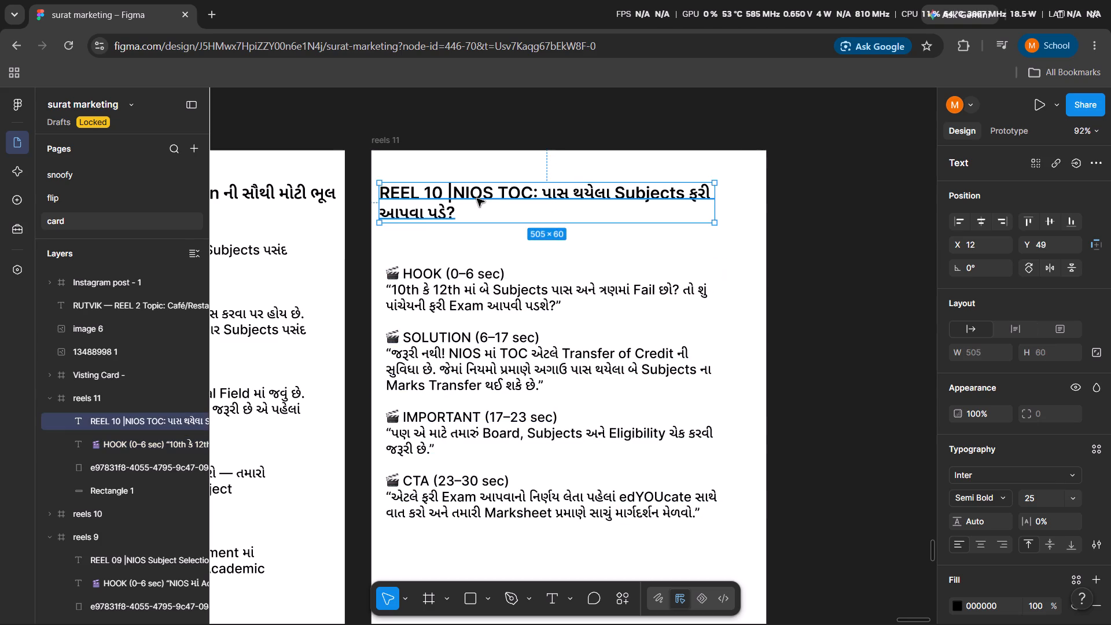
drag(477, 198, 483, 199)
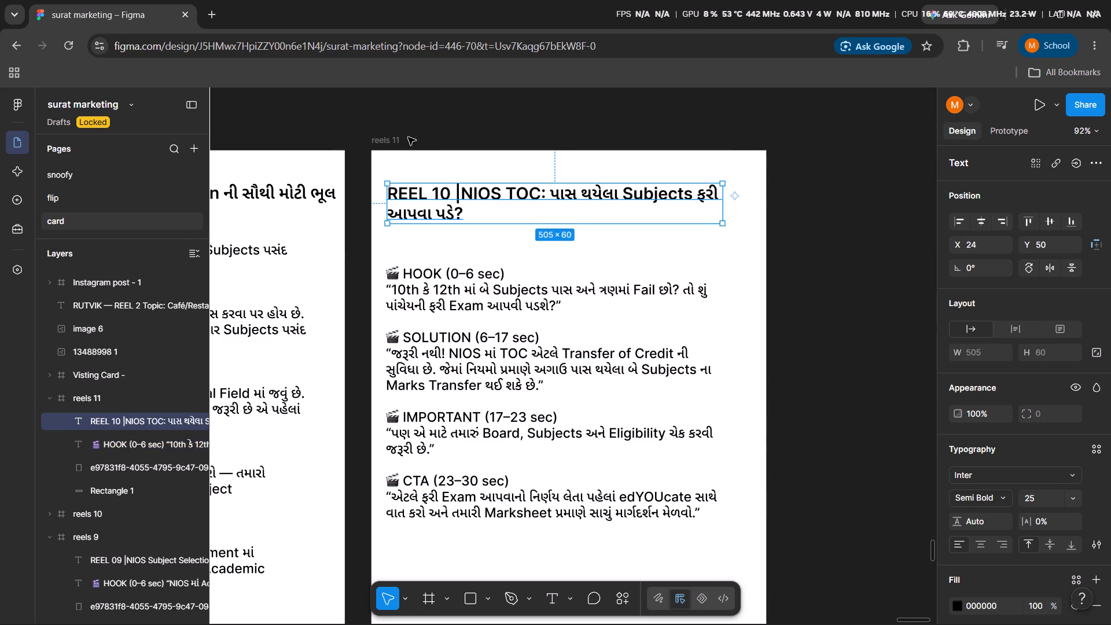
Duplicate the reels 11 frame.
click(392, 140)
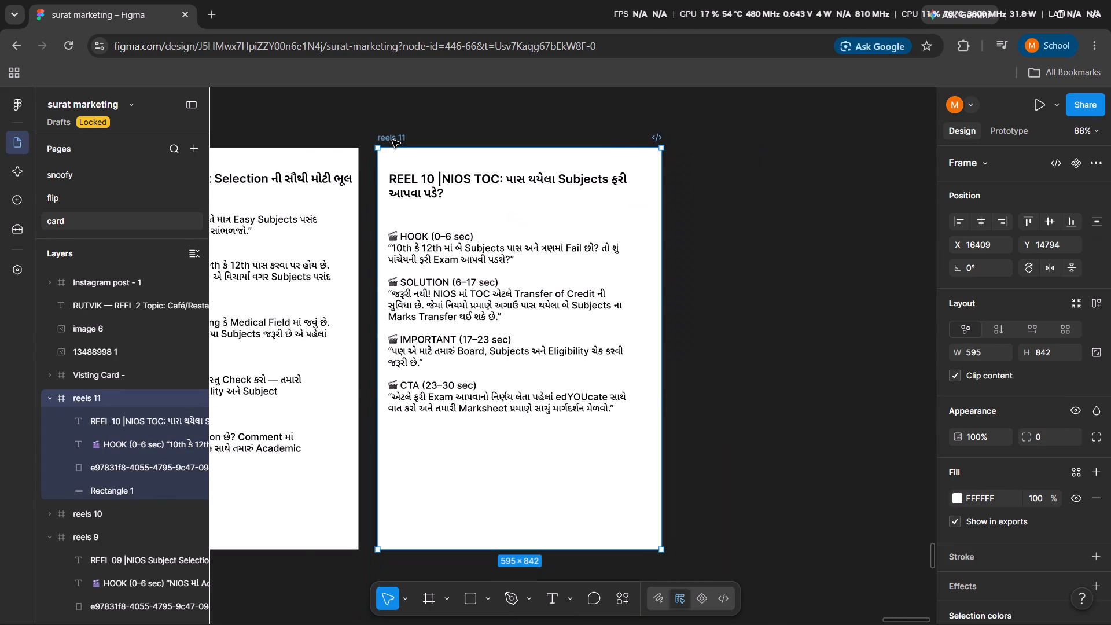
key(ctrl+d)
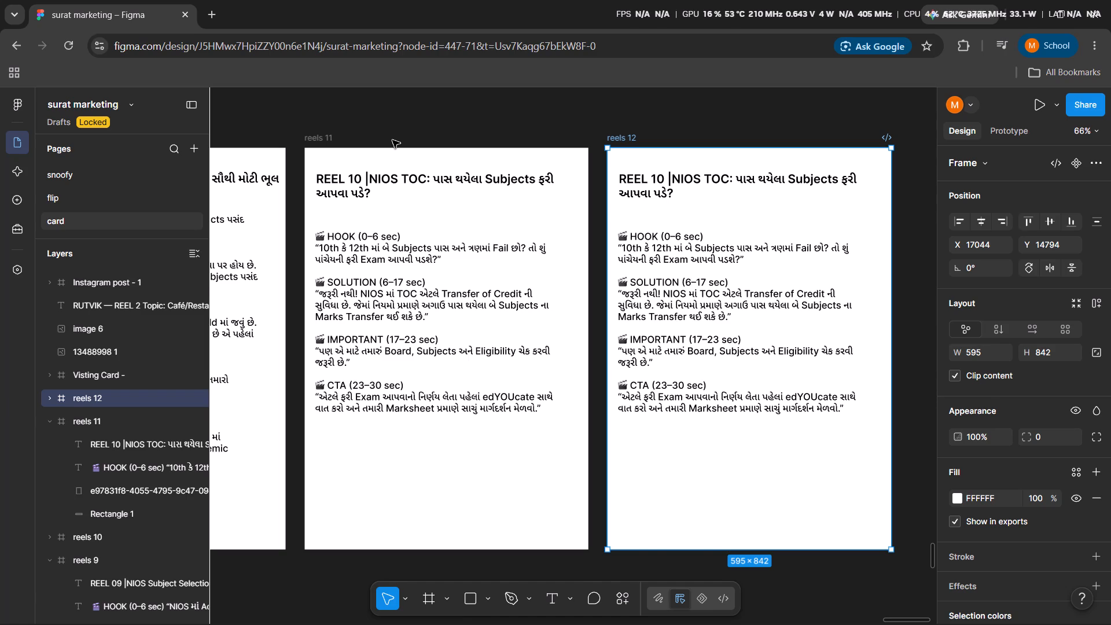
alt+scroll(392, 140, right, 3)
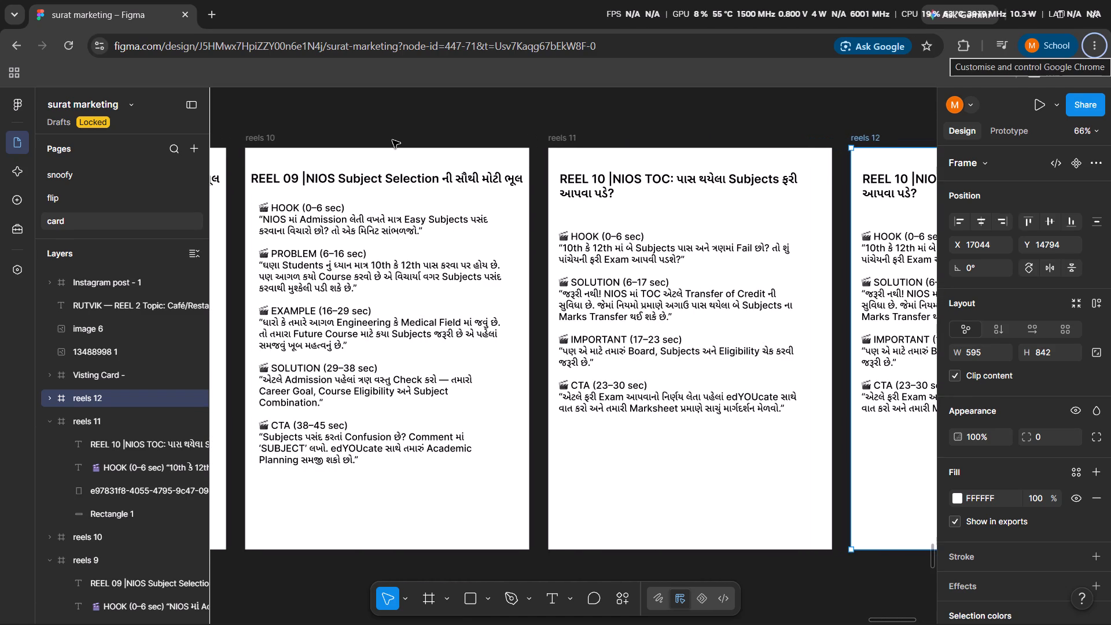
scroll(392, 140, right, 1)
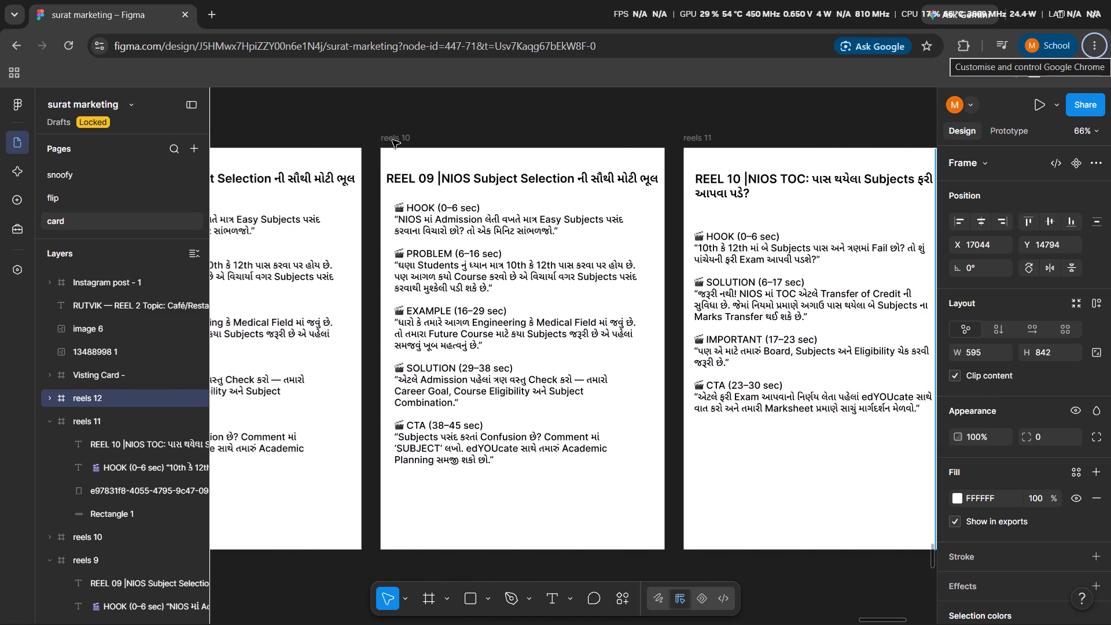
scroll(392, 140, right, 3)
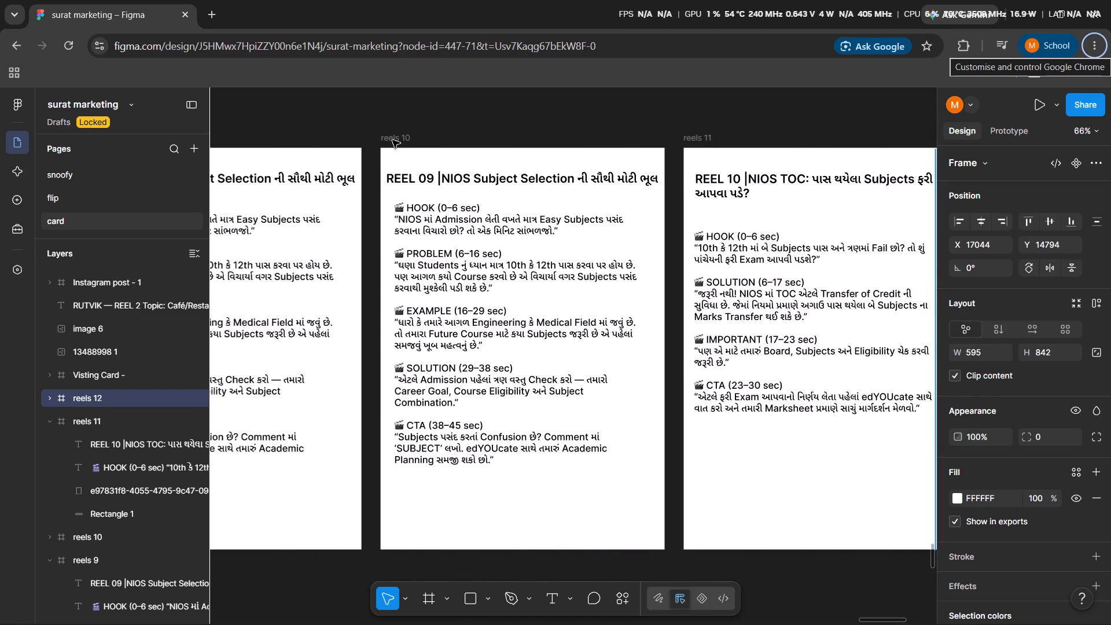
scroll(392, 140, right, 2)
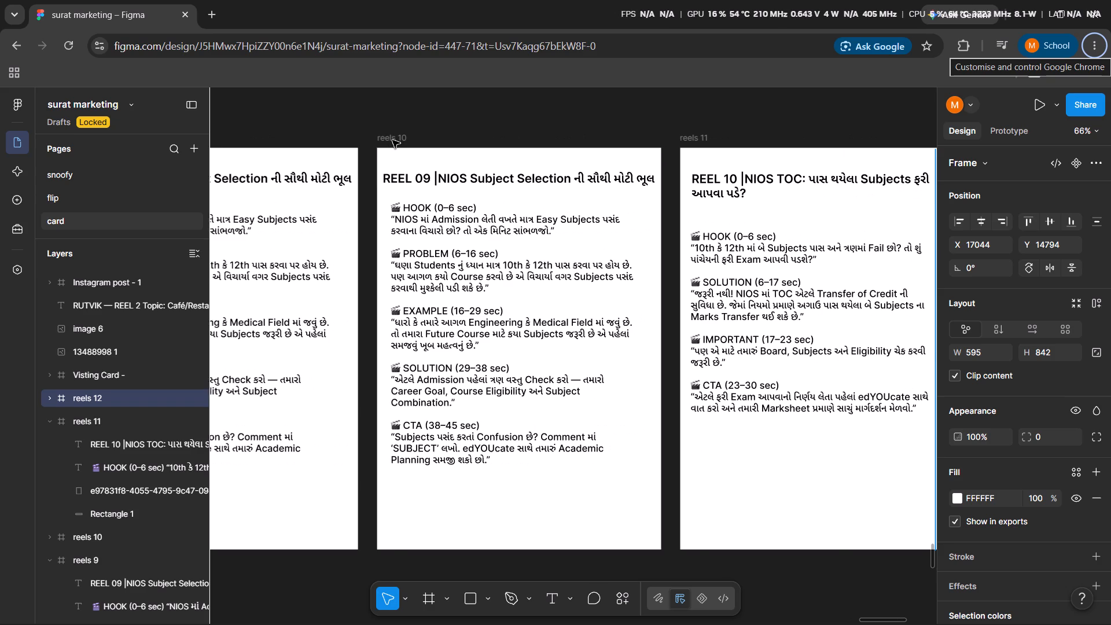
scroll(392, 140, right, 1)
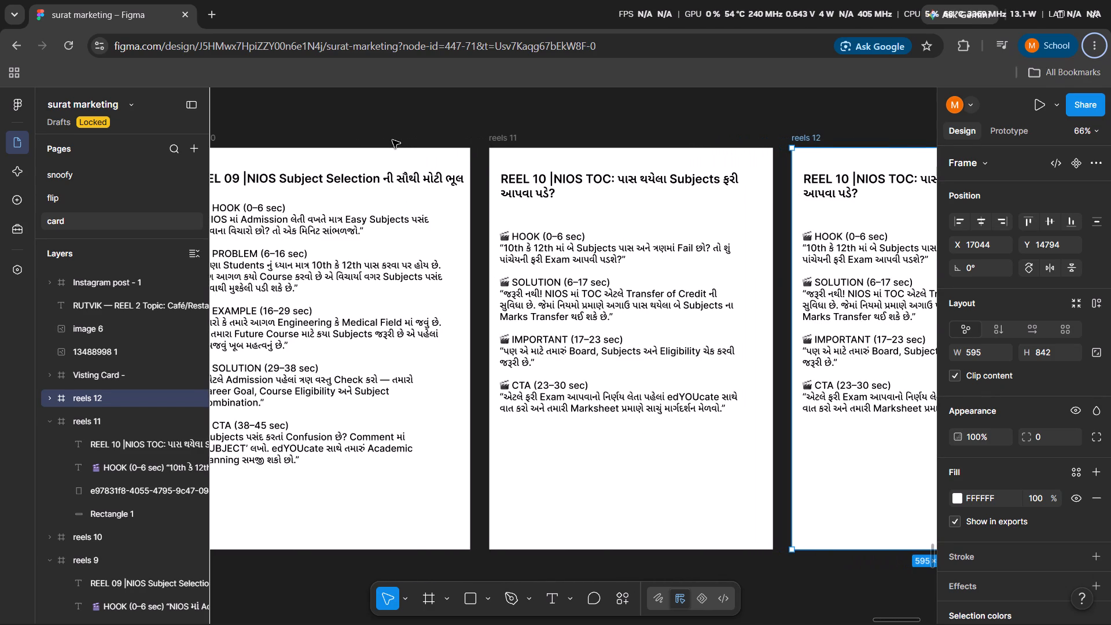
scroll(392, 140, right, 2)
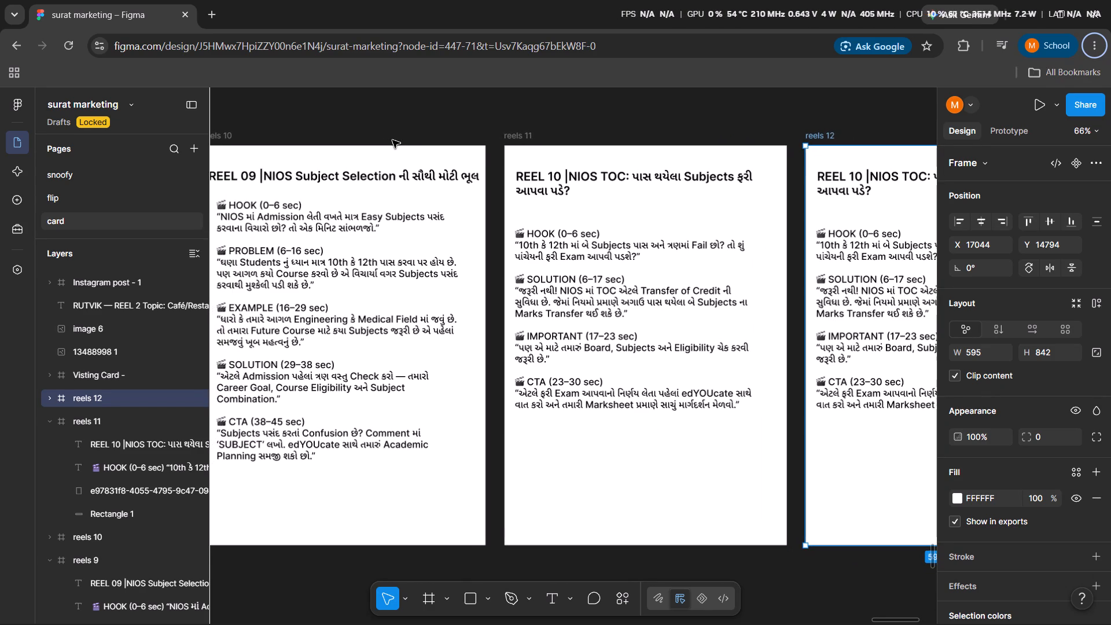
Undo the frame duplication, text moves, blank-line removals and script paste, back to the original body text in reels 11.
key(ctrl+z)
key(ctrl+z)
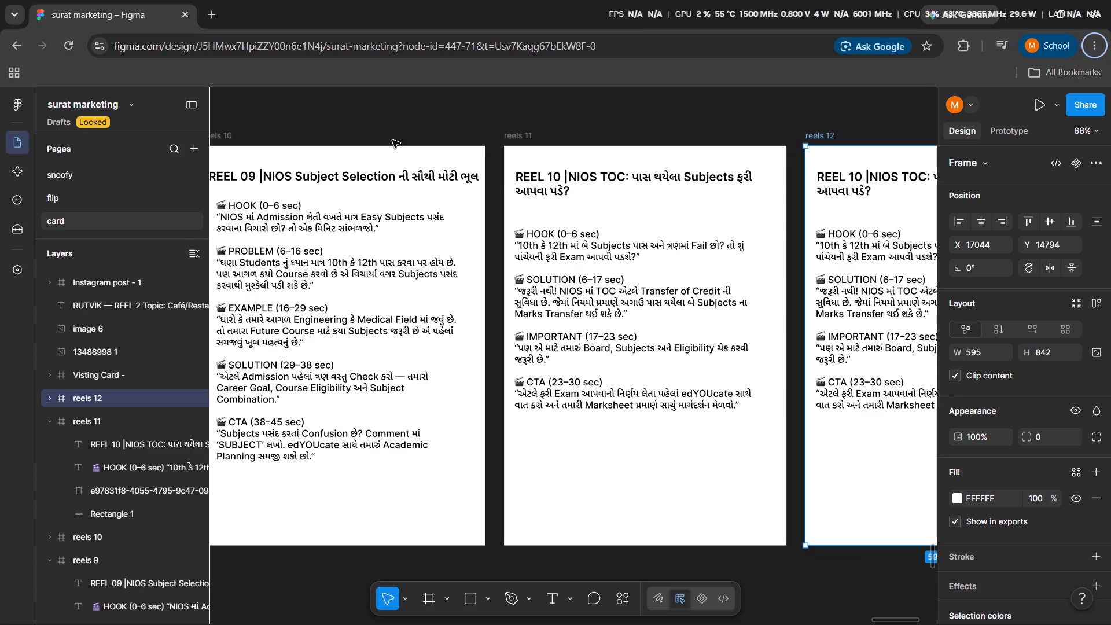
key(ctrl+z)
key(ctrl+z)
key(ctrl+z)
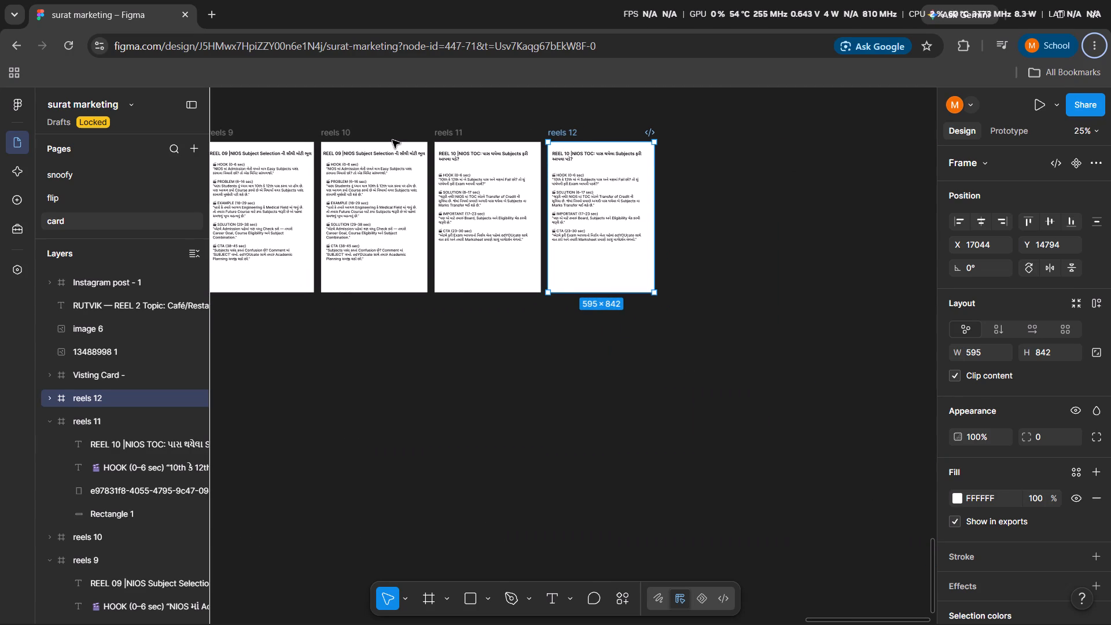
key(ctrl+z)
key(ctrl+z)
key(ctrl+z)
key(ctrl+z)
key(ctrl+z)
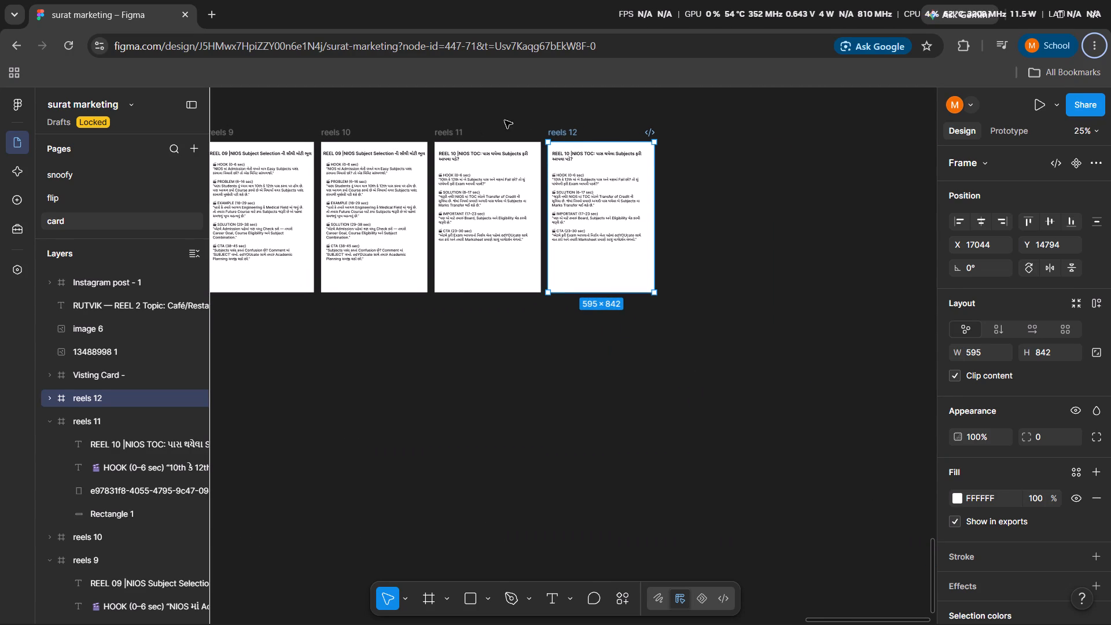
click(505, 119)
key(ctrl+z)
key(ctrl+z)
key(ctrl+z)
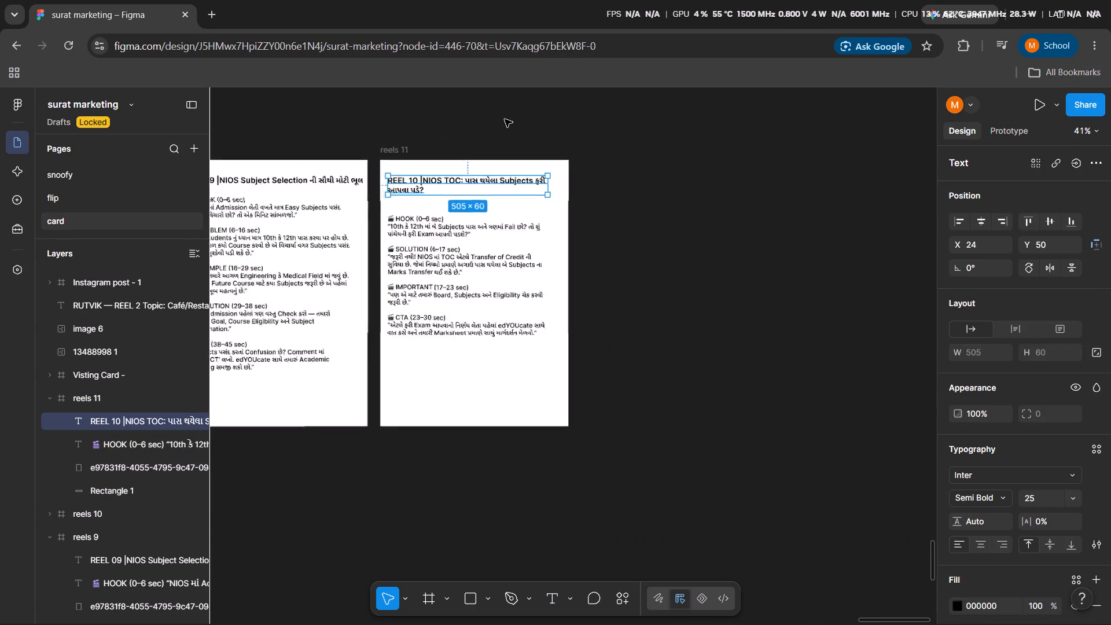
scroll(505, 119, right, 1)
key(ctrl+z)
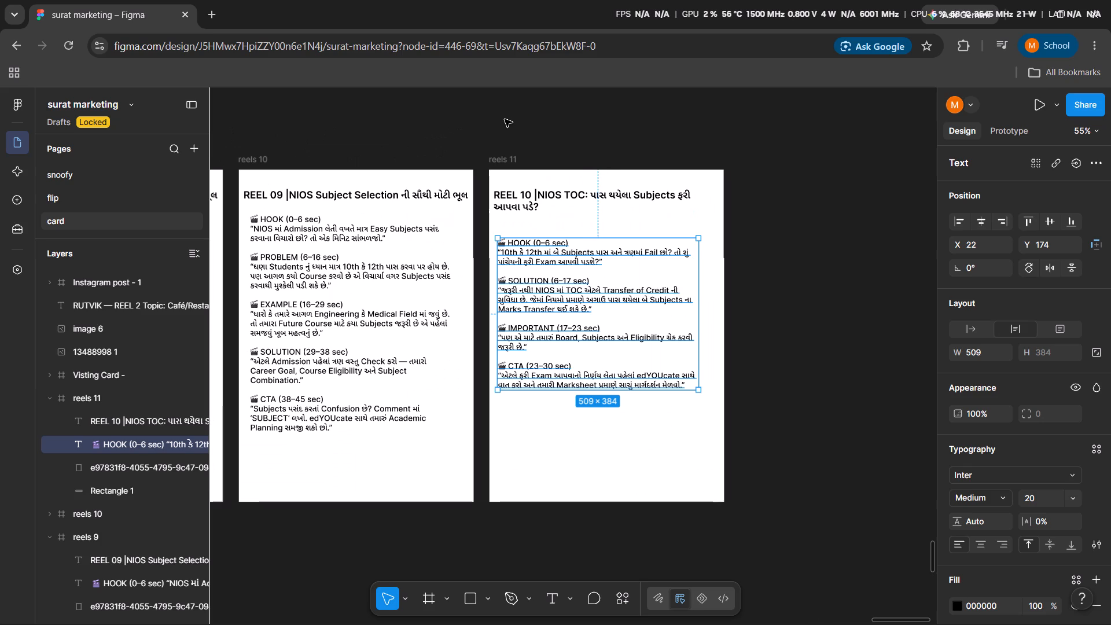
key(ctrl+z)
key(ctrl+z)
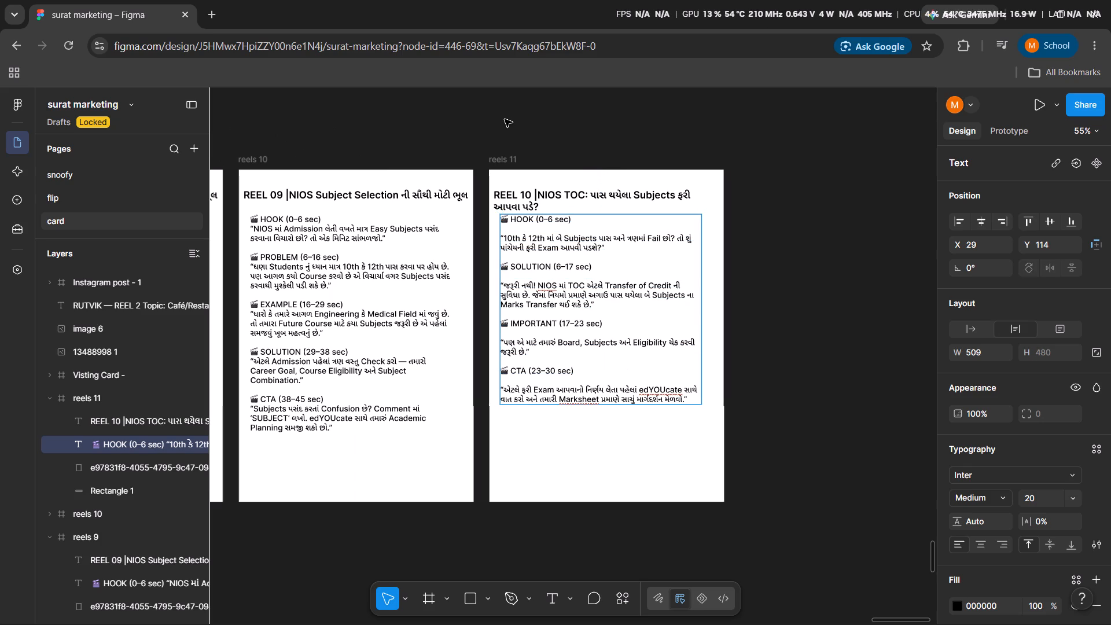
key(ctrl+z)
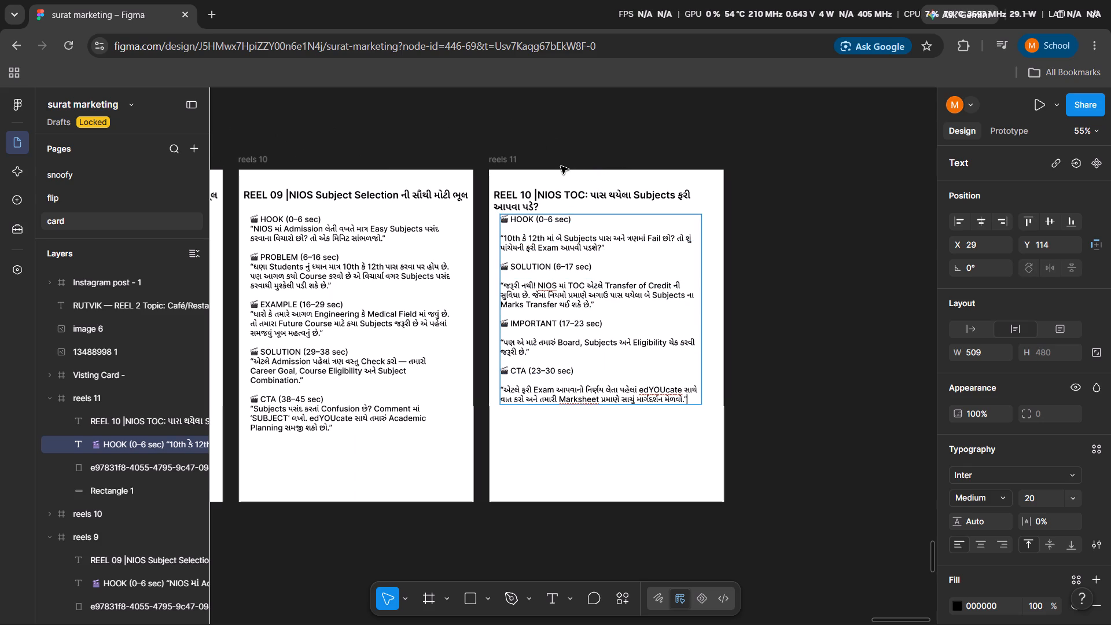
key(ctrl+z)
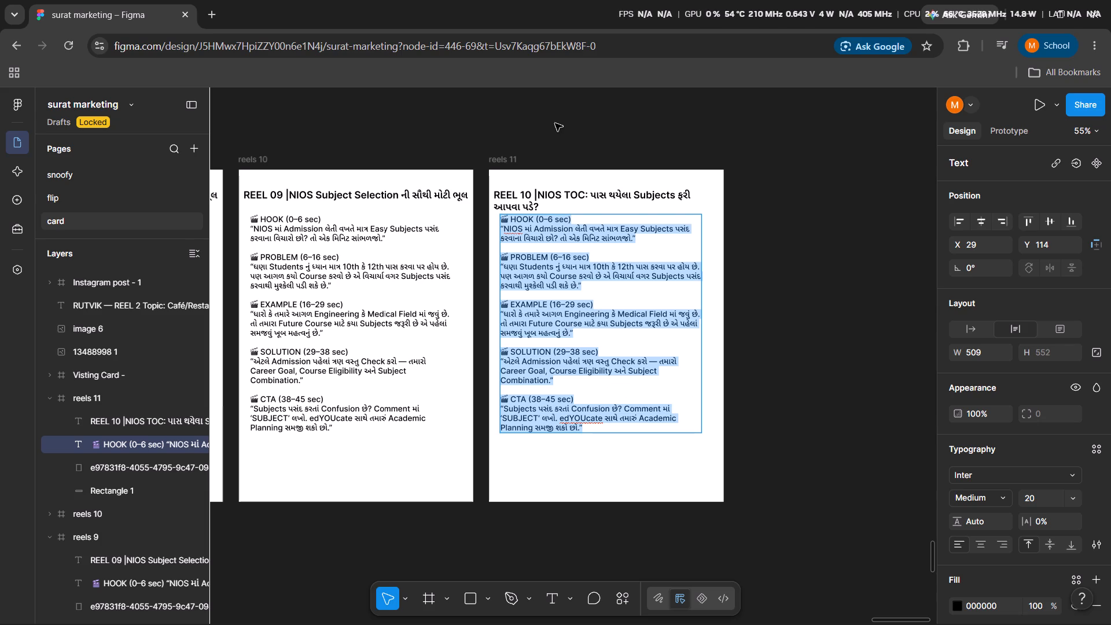
Replace the script body in the reels 11 frame with the copied condensed TOC script.
click(555, 123)
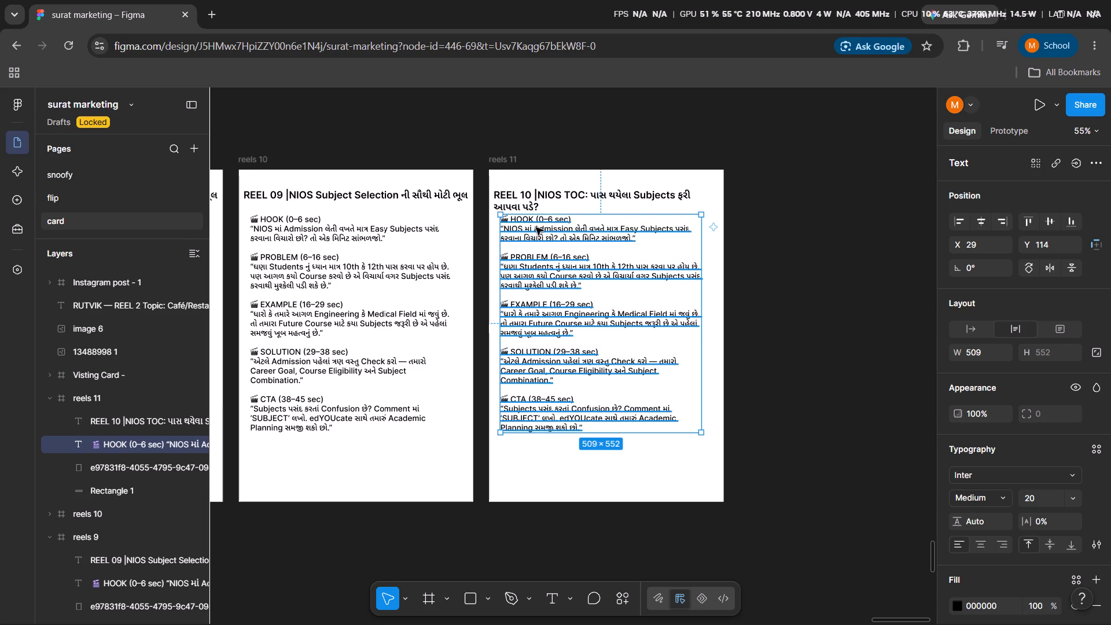
double_click(536, 227)
key(ctrl+v)
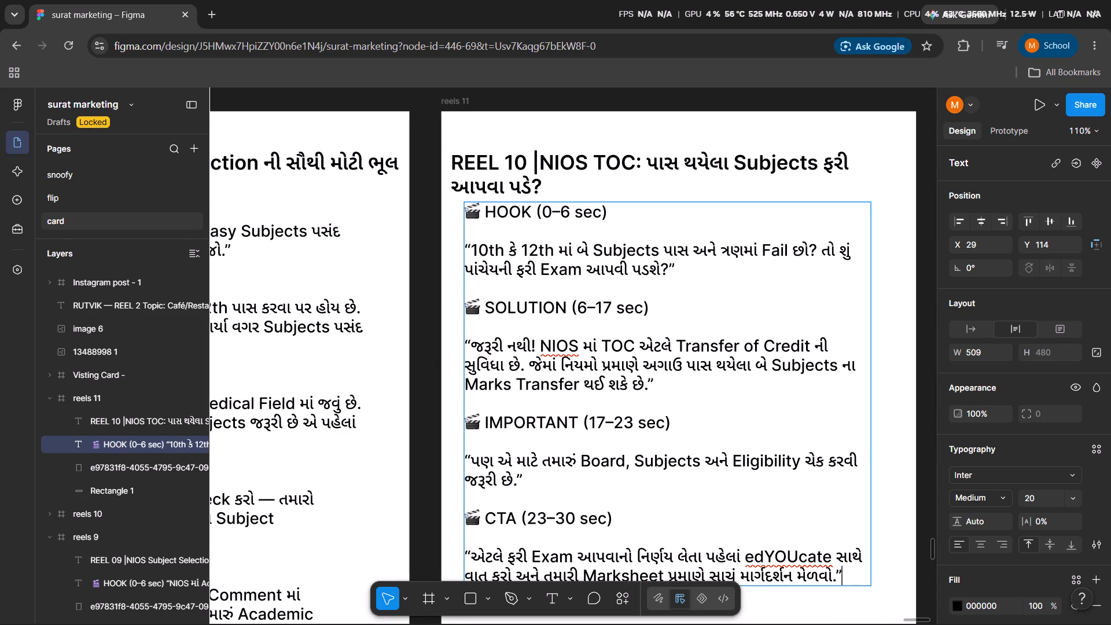
Delete the blank line beneath each of the HOOK, SOLUTION, IMPORTANT and CTA headings in the reels 11 script body.
click(471, 234)
key(BackSpace)
key(Down)
key(Down)
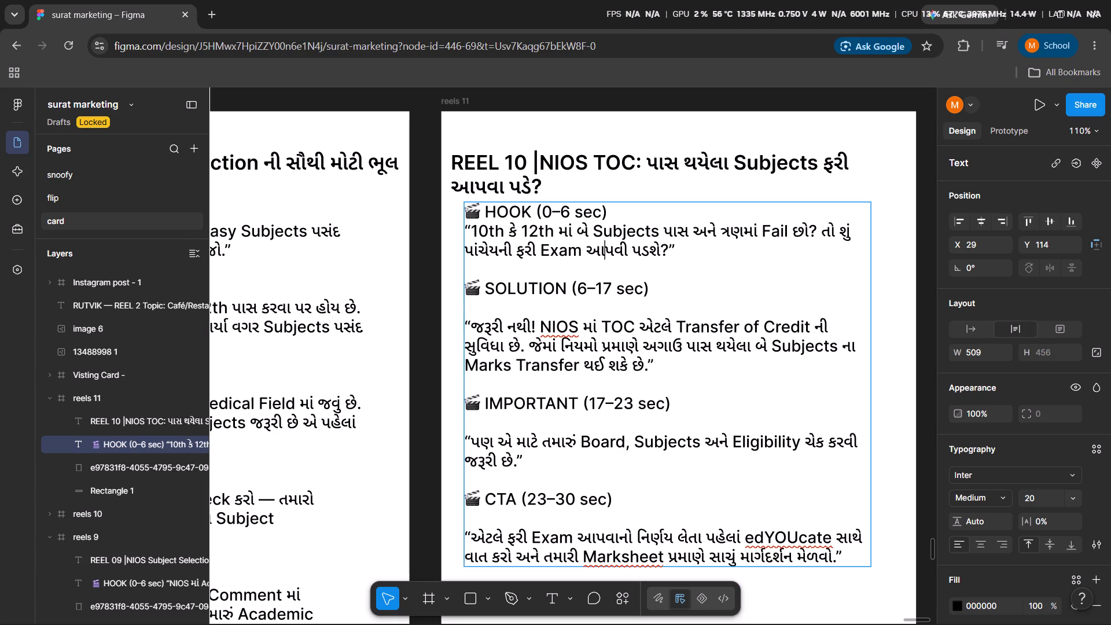
key(Down)
key(Down)
key(Down)
key(BackSpace)
key(Down)
key(Down)
key(Down)
key(Down)
key(Down)
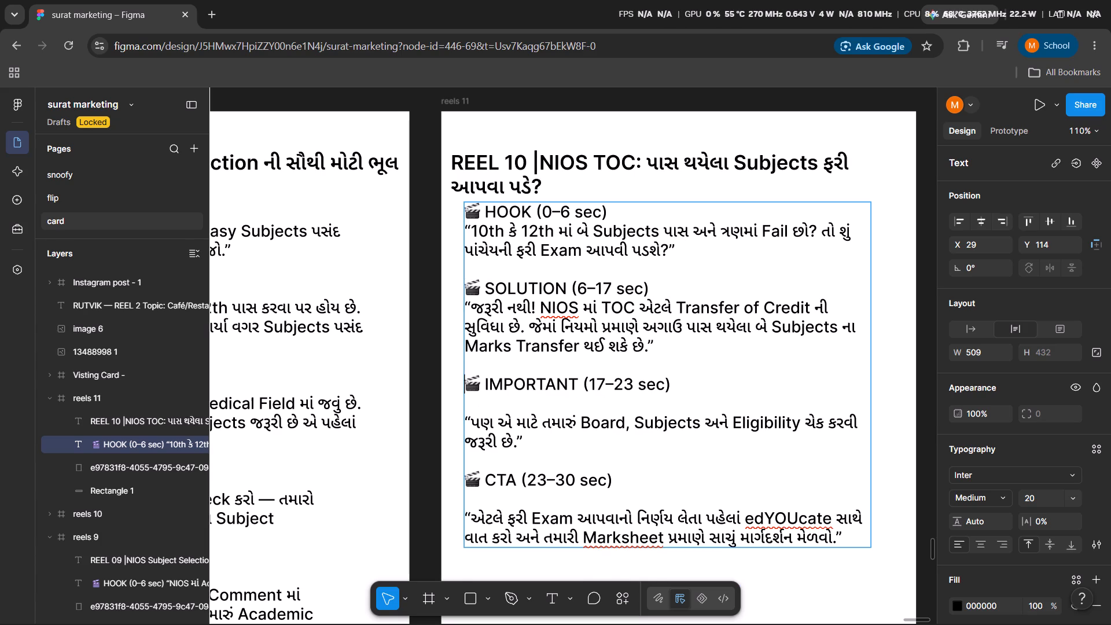
key(Down)
key(BackSpace)
key(Down)
key(Down)
key(Down)
key(Down)
key(Down)
key(BackSpace)
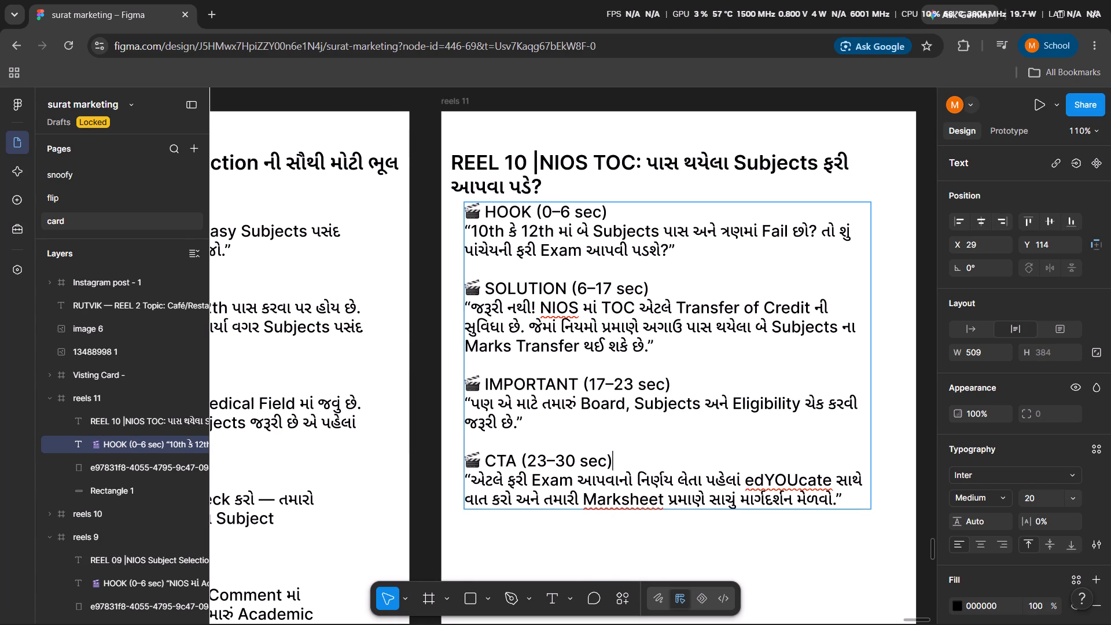
click(572, 249)
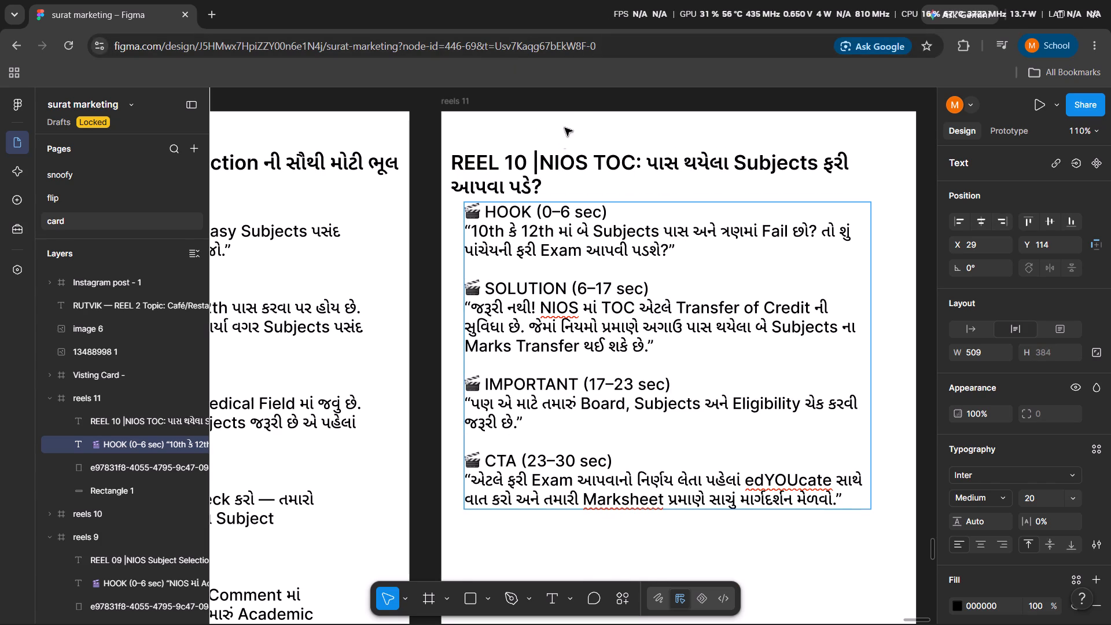
click(569, 111)
Move the reels 11 script body down, away from the title, to about X 33, Y 138.
drag(597, 276, 598, 289)
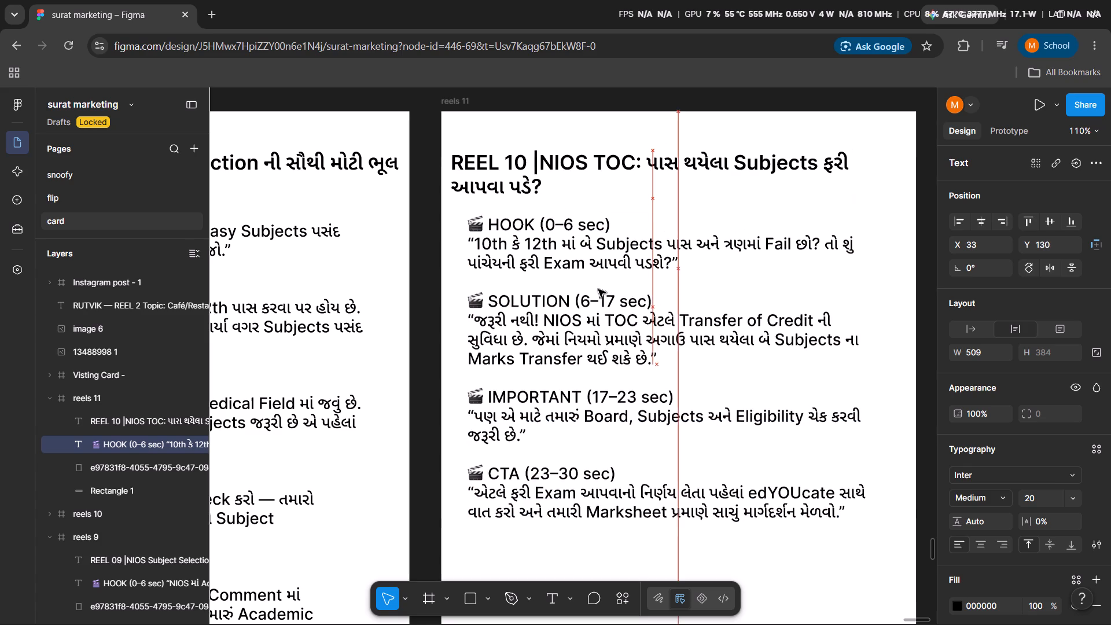
drag(598, 289, 591, 297)
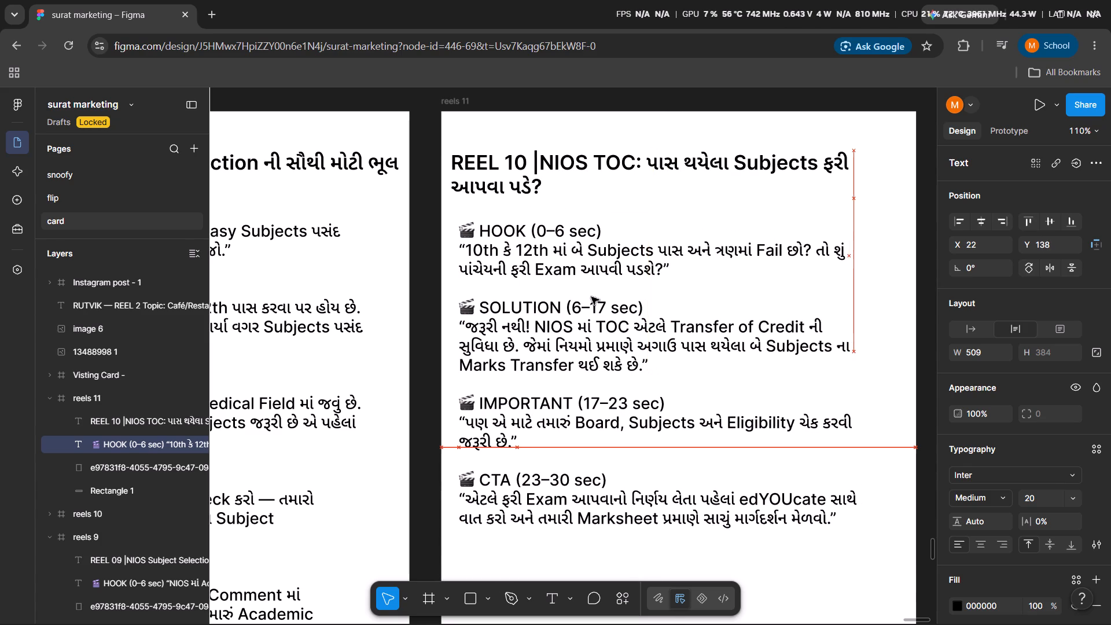
drag(591, 297, 599, 299)
Replace the script body in the reels 10 frame with the condensed TOC script body copied from reels 11.
click(525, 175)
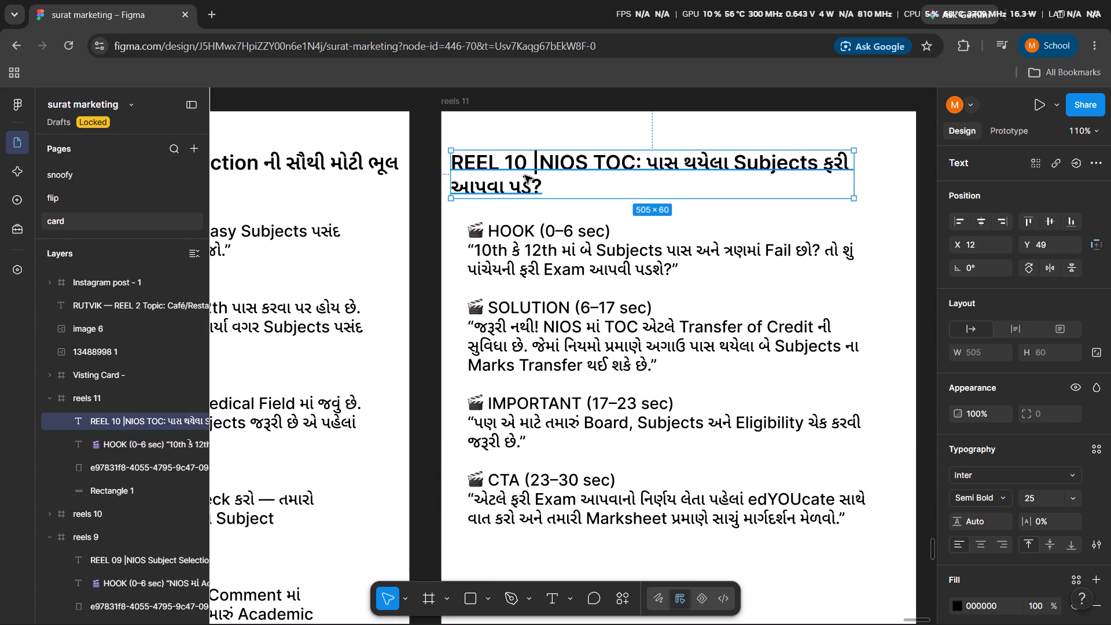
scroll(522, 170, right, 1)
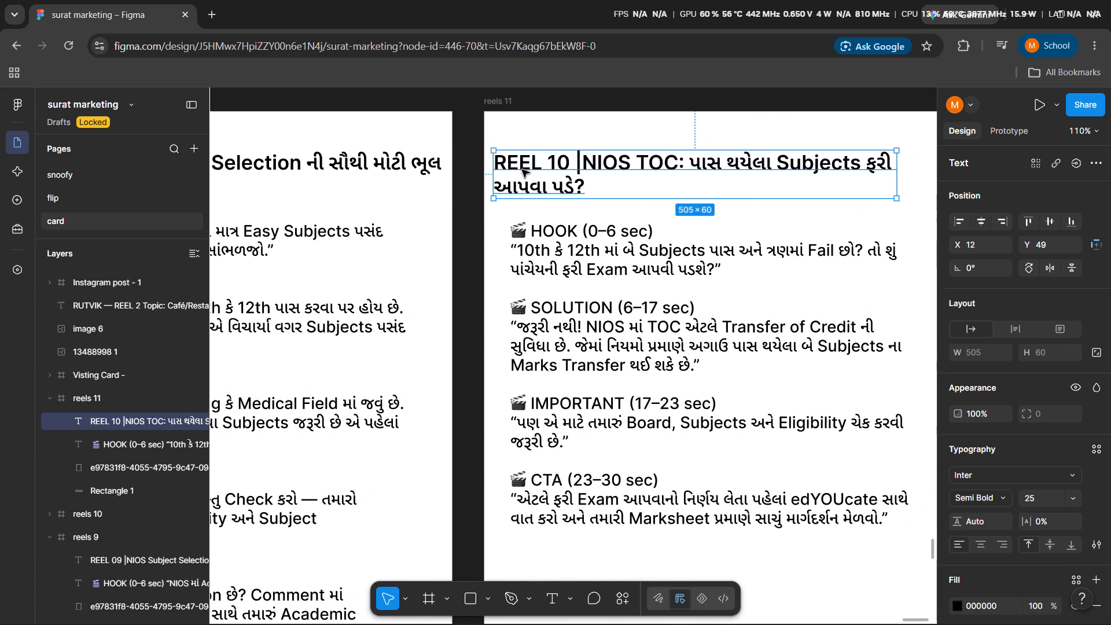
scroll(522, 170, right, 2)
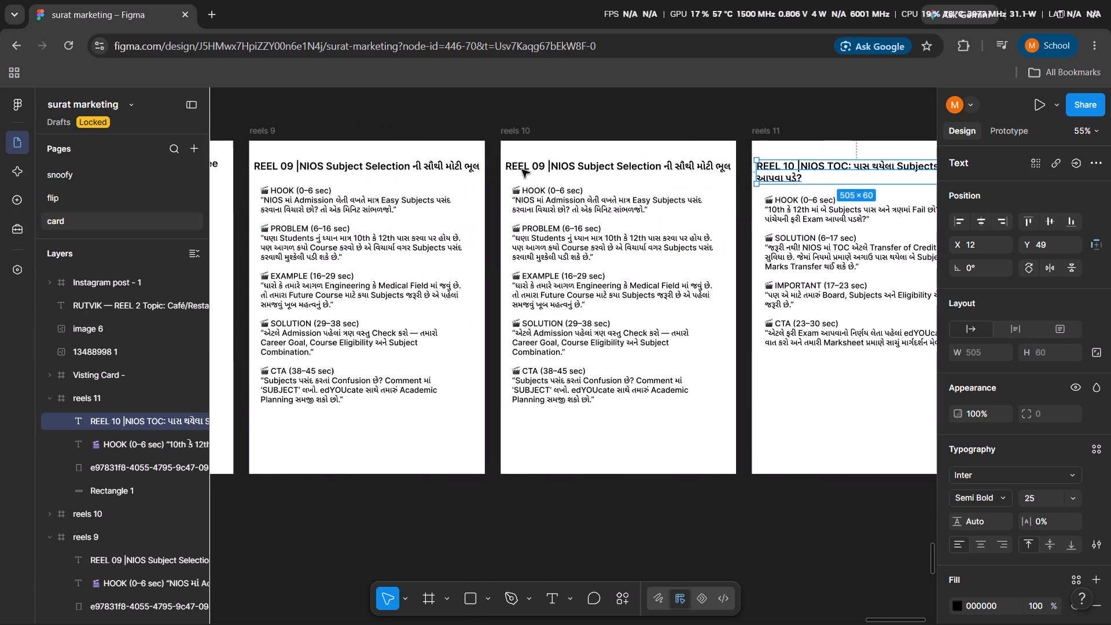
scroll(522, 170, right, 1)
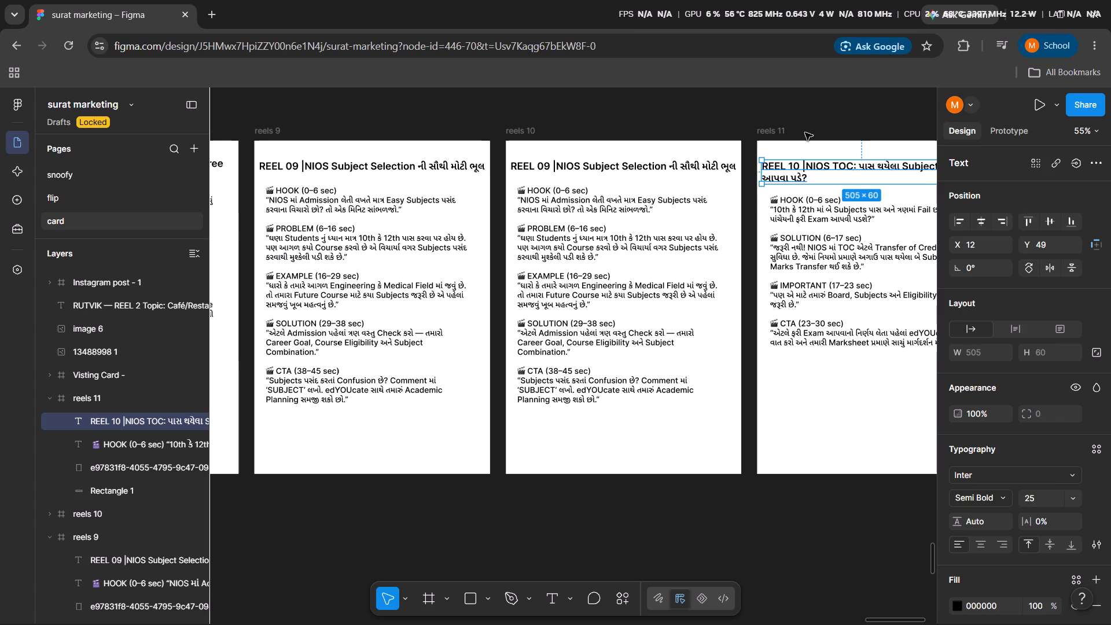
click(803, 227)
click(792, 209)
double_click(792, 209)
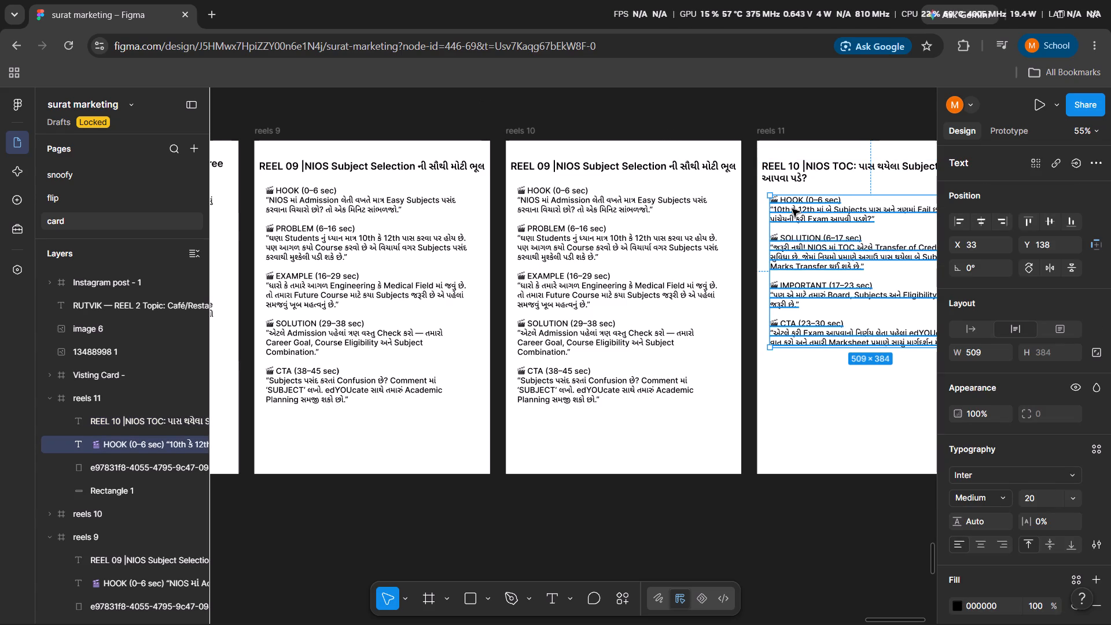
key(ctrl+c)
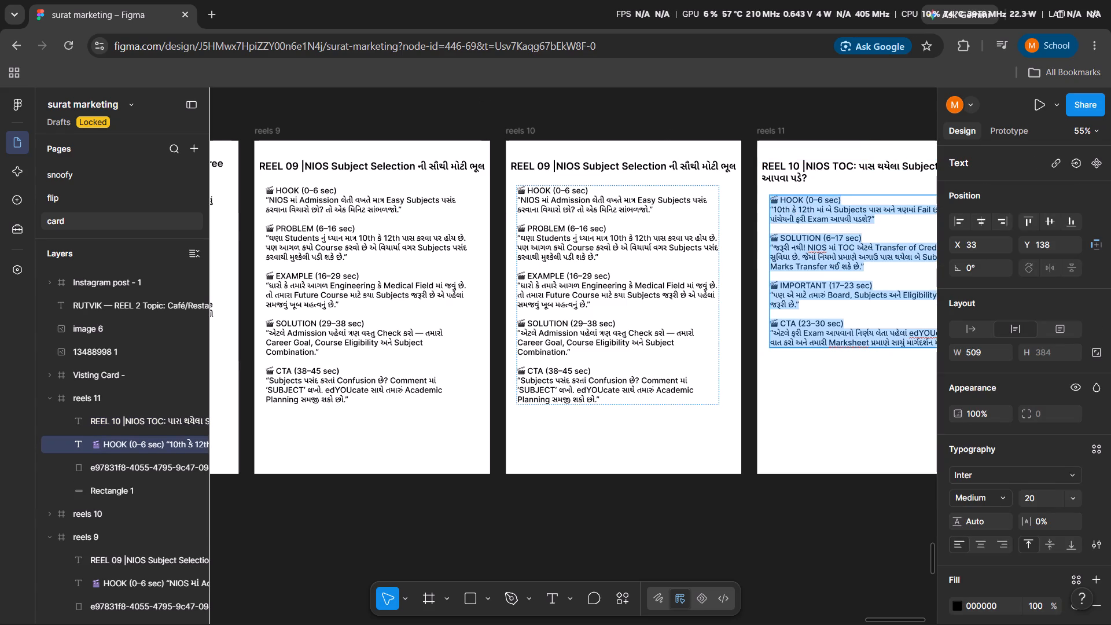
double_click(553, 220)
key(ctrl+a)
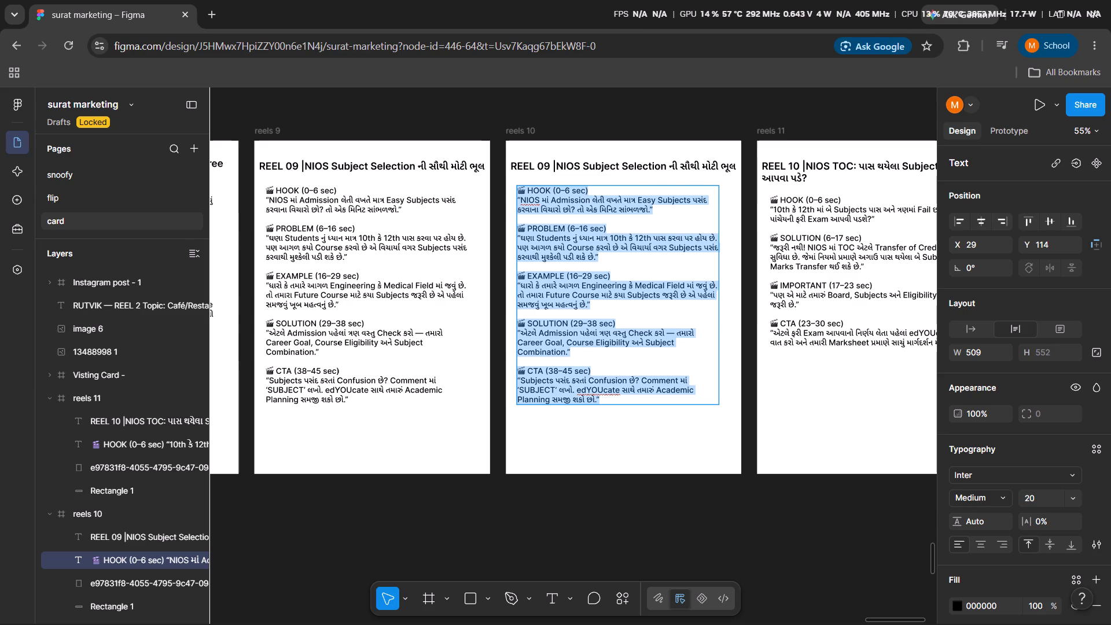
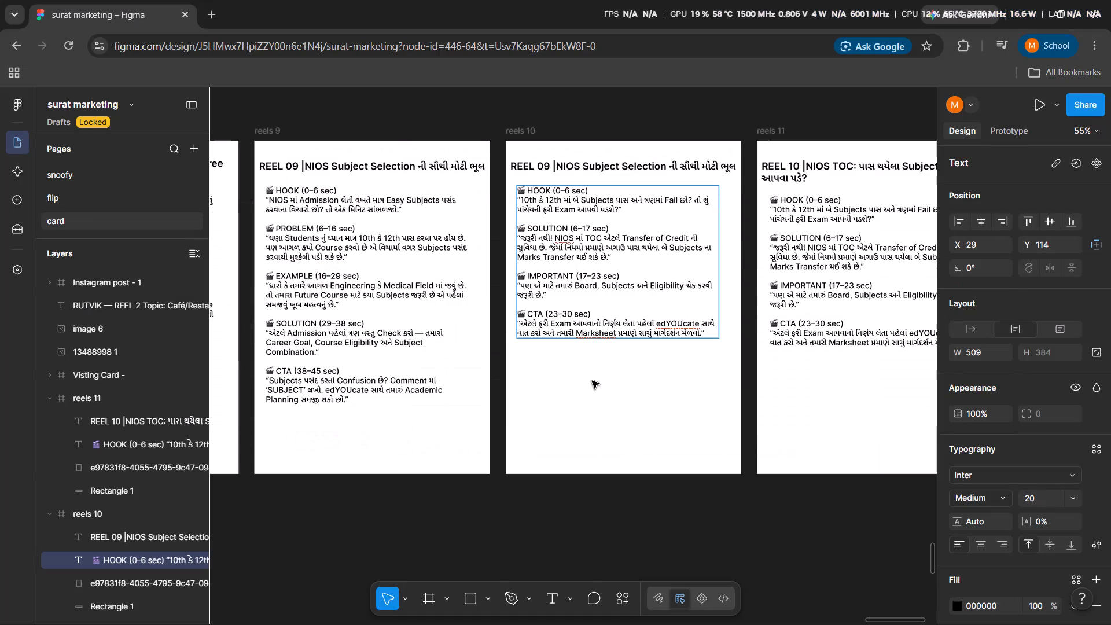
Replace the title text after "REEL 09 |" in the reels 10 frame with the REEL 16 title copied from Word, "NIOS TOC: પાસ થયેલા Subjects ફરી આપવા પડે?".
key(alt+Tab)
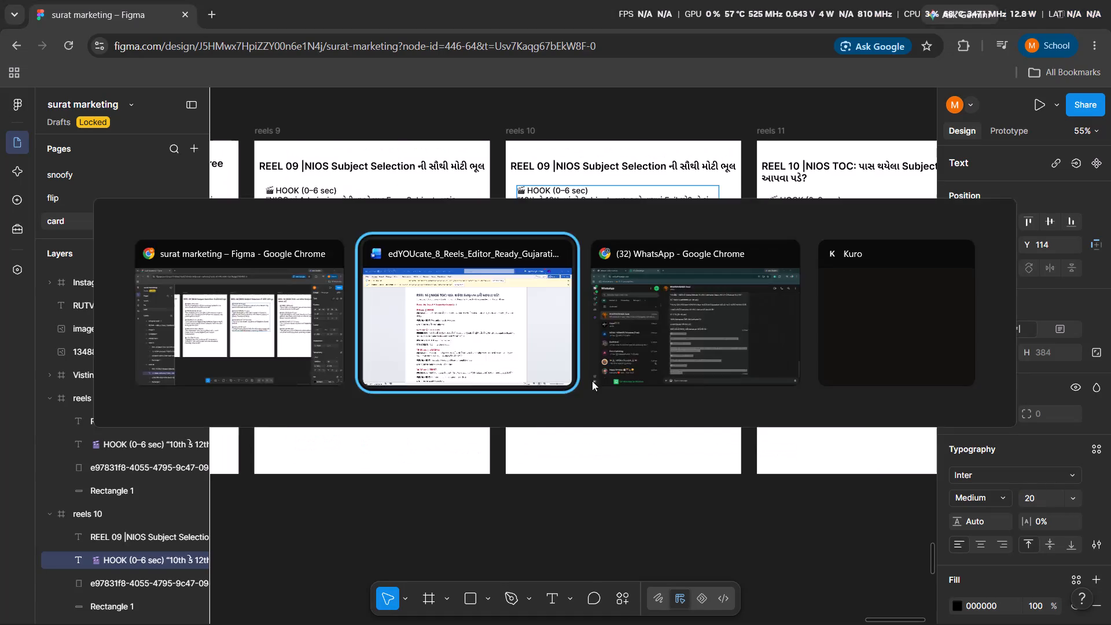
drag(741, 141, 376, 148)
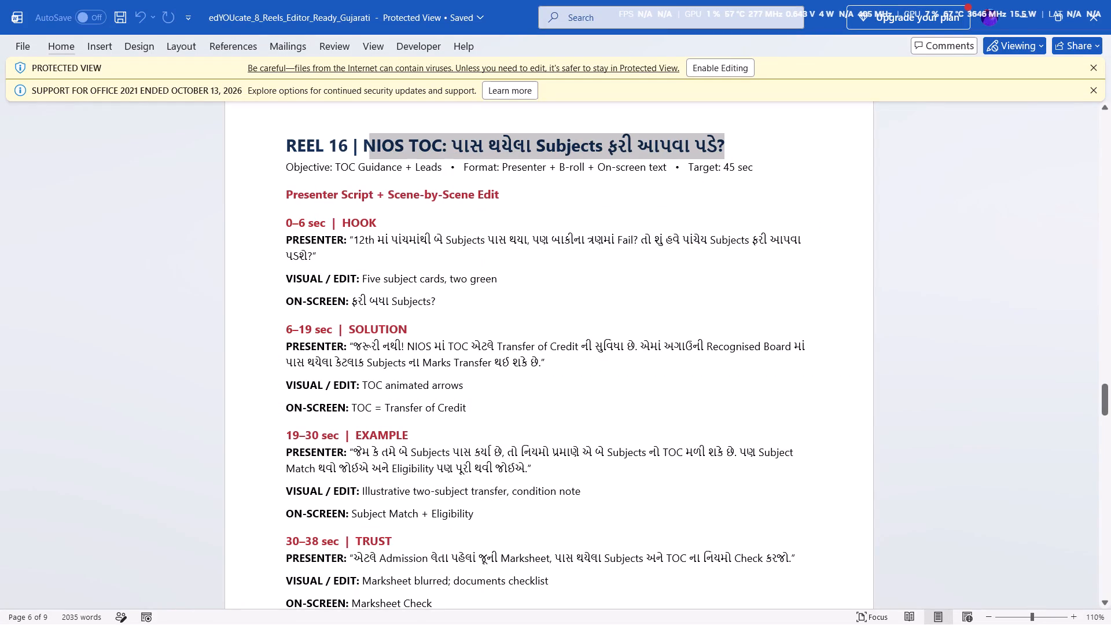
drag(376, 148, 365, 145)
key(ctrl+c)
key(alt+Tab)
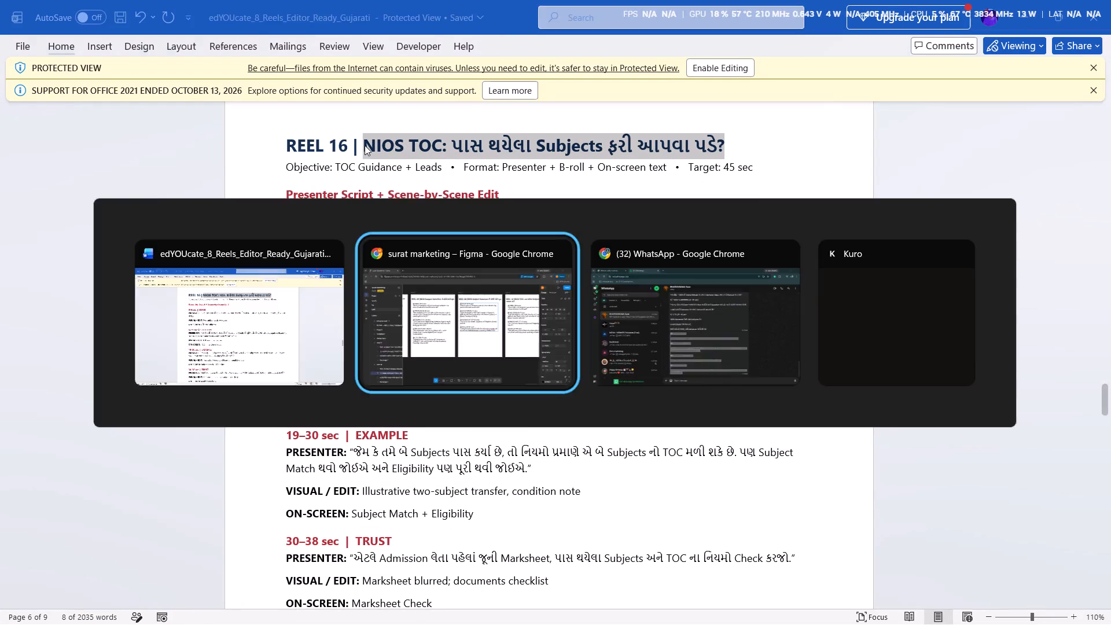
click(570, 167)
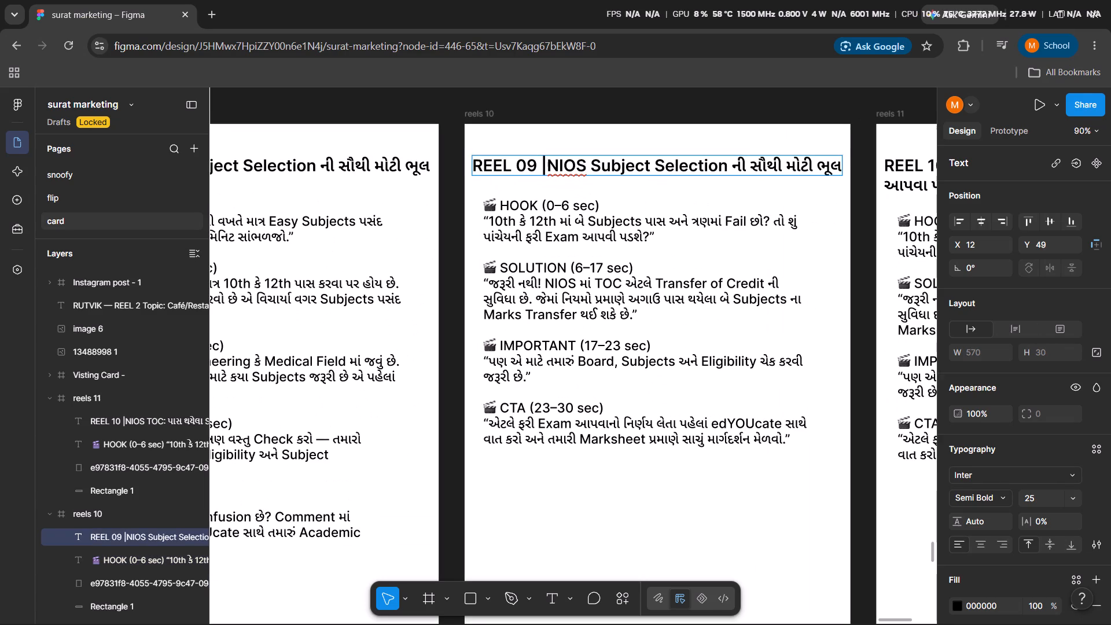
drag(549, 157, 847, 159)
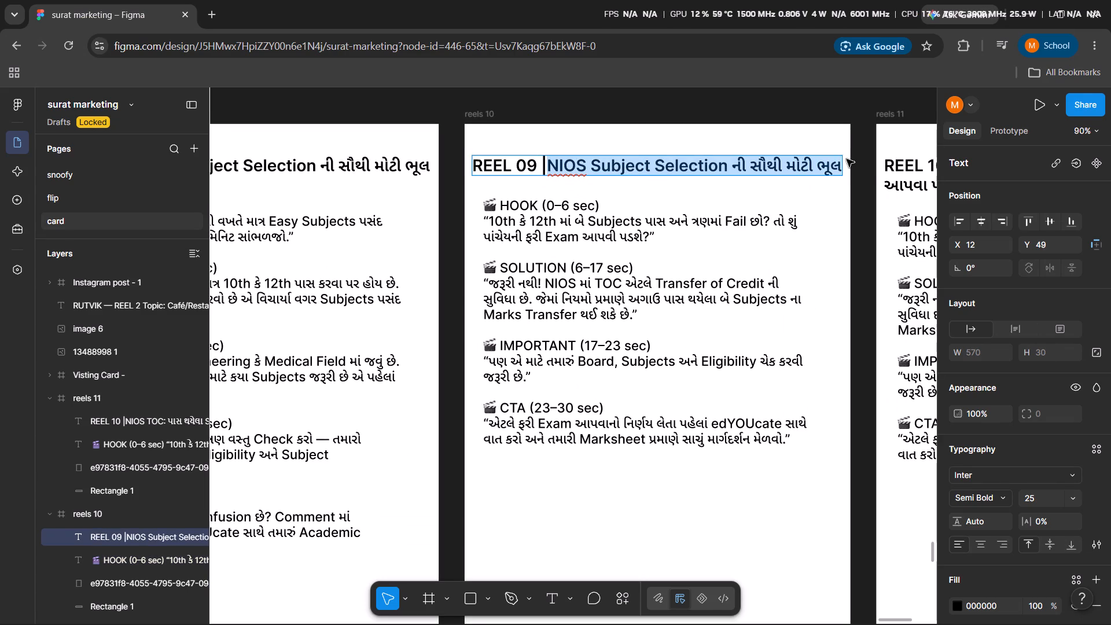
key(ctrl+v)
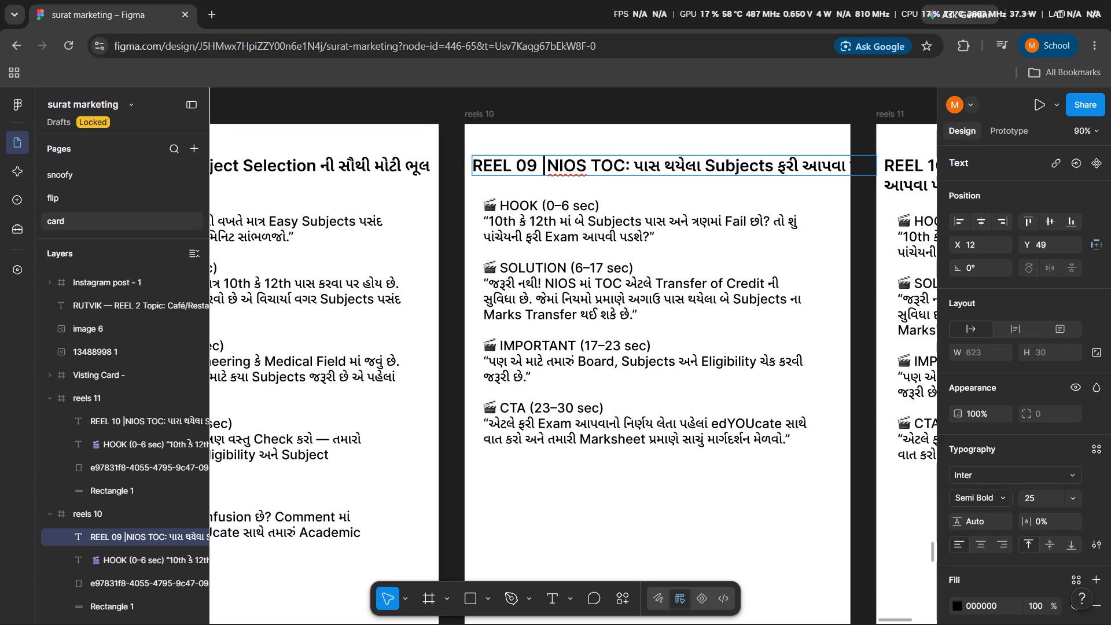
Break the reels 10 title onto a second line before "આપવા પડે?".
click(804, 164)
key(Return)
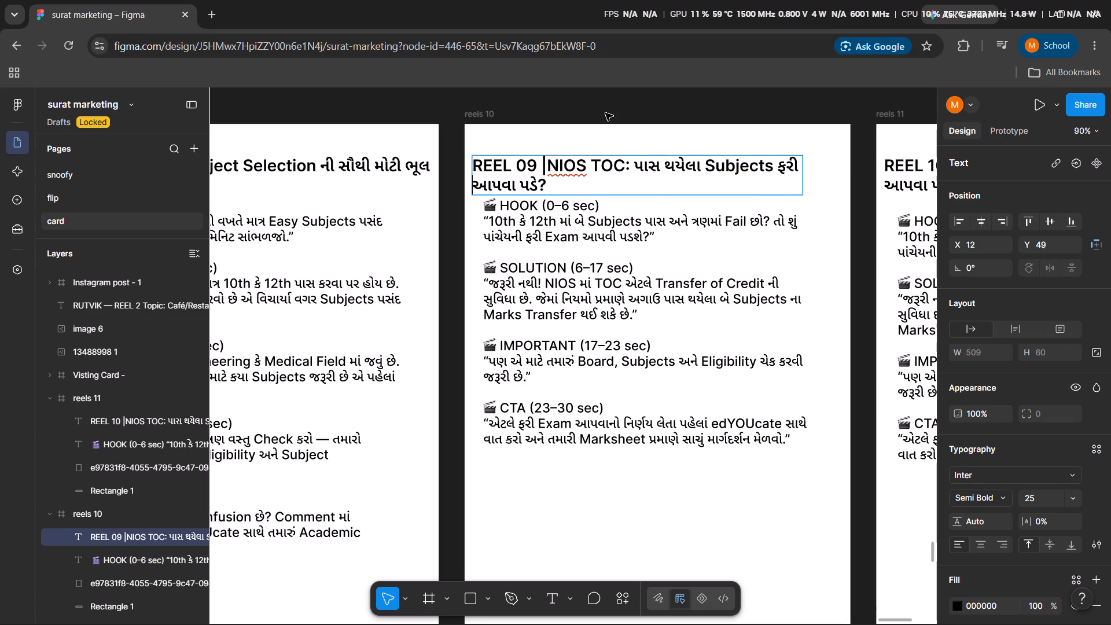
click(605, 113)
Move the reels 10 script body down, clear of the two-line title, to about X 30, Y 149.
click(553, 306)
drag(553, 306, 553, 325)
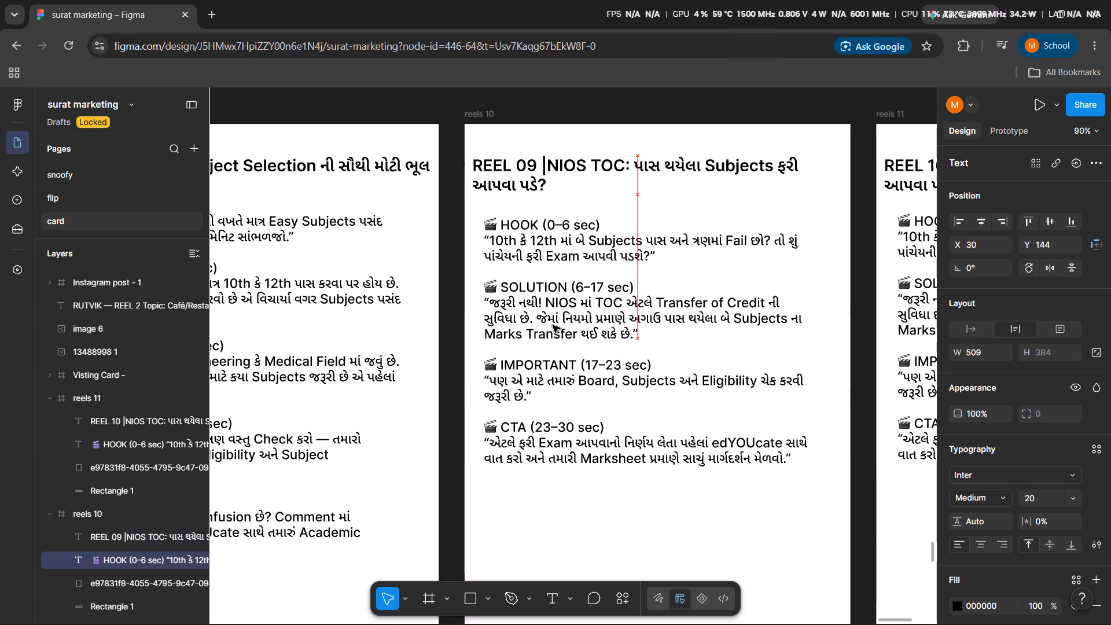
drag(553, 325, 554, 329)
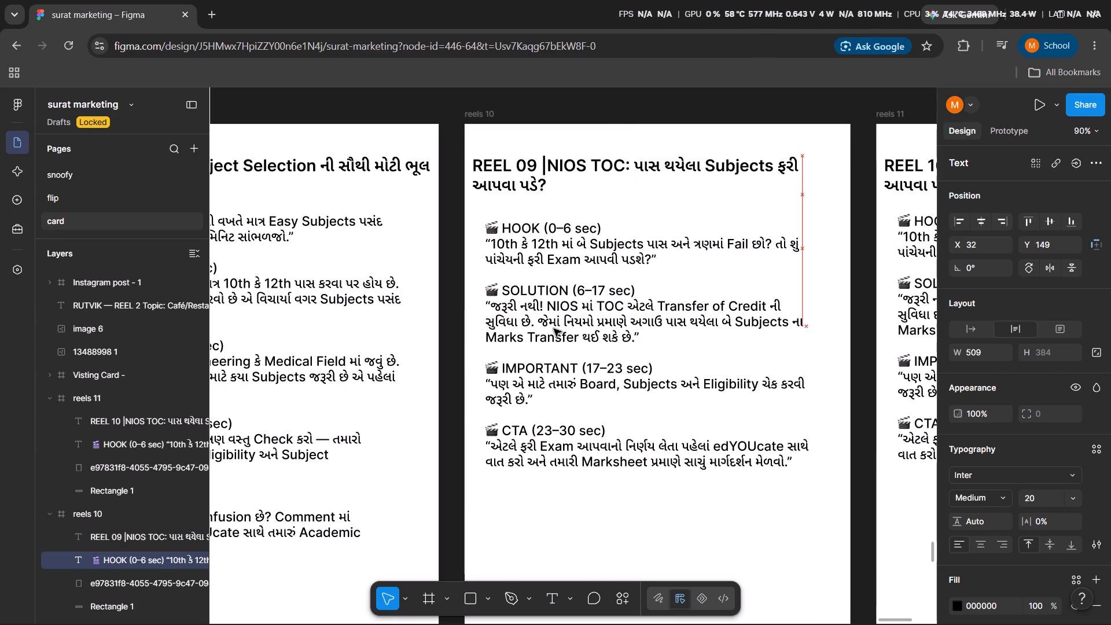
drag(554, 329, 553, 329)
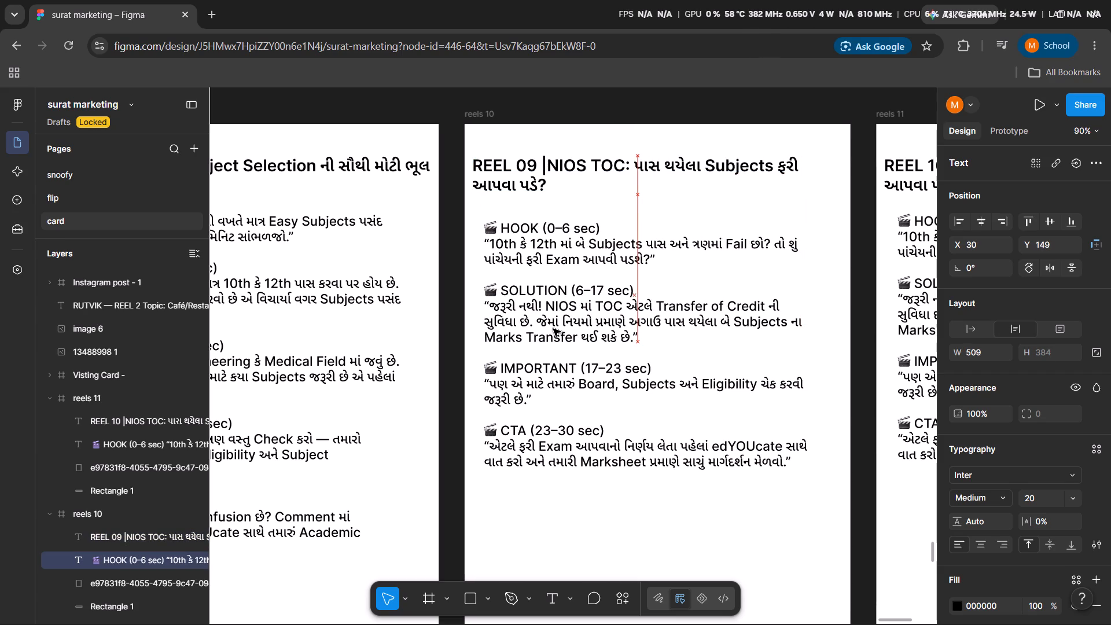
drag(553, 329, 554, 329)
click(549, 106)
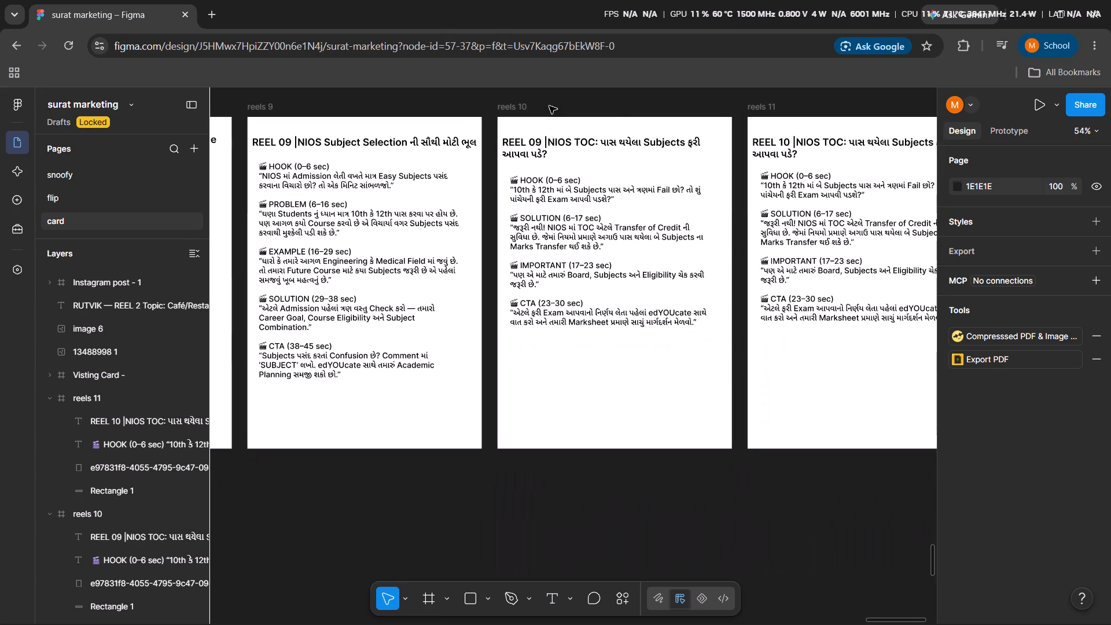
Change the reel number in the reels 10 title to 10.
click(536, 140)
double_click(536, 140)
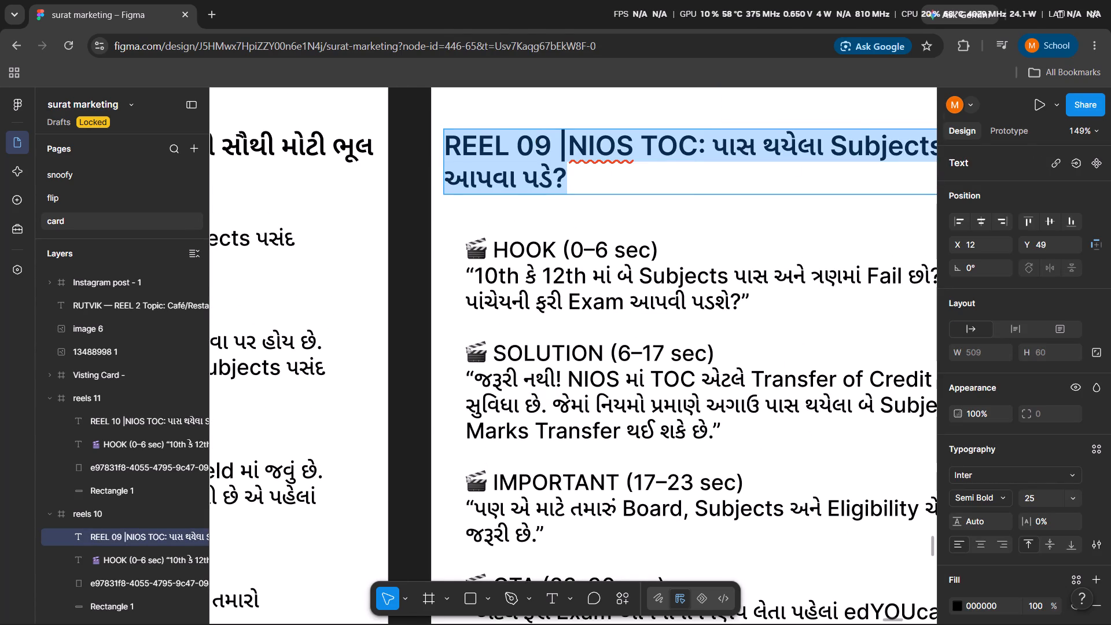
drag(547, 142, 520, 144)
text(10)
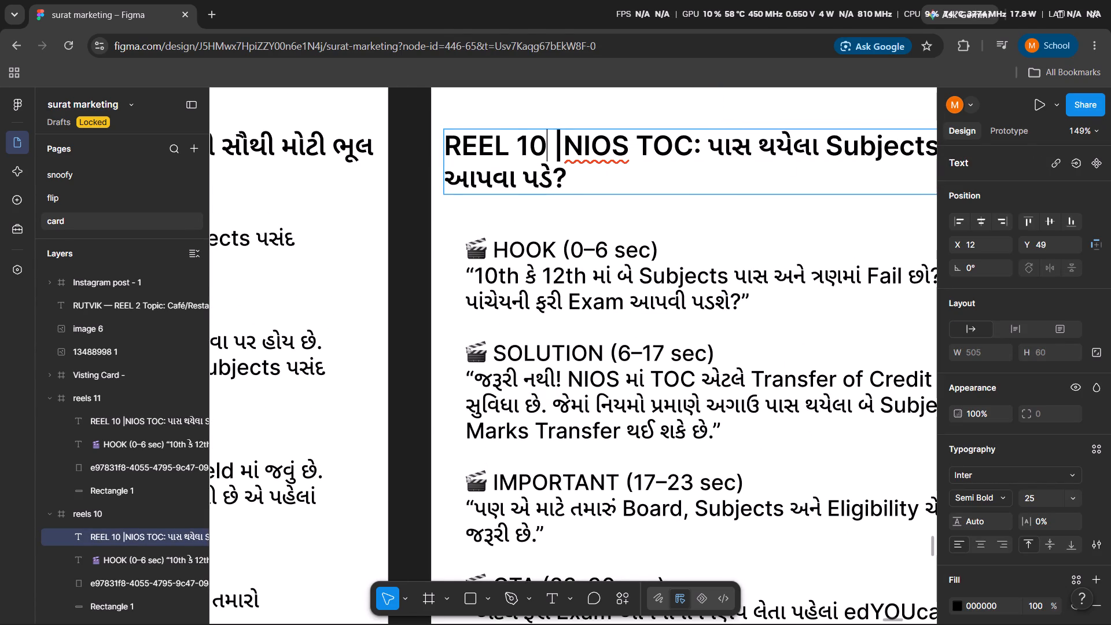
scroll(723, 141, left, 1)
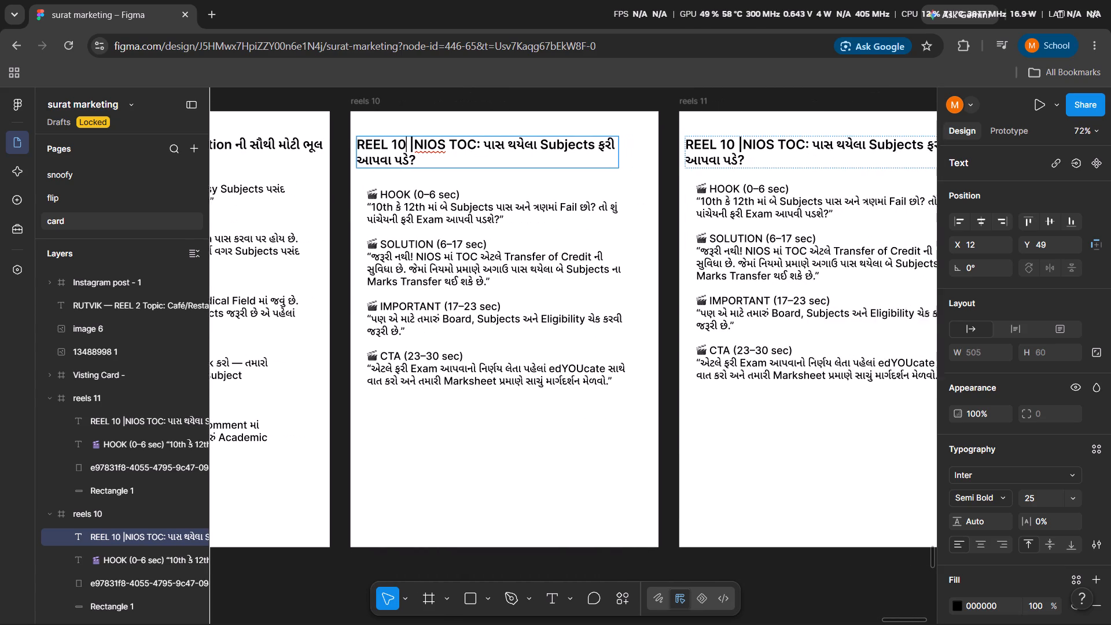
scroll(723, 141, left, 1)
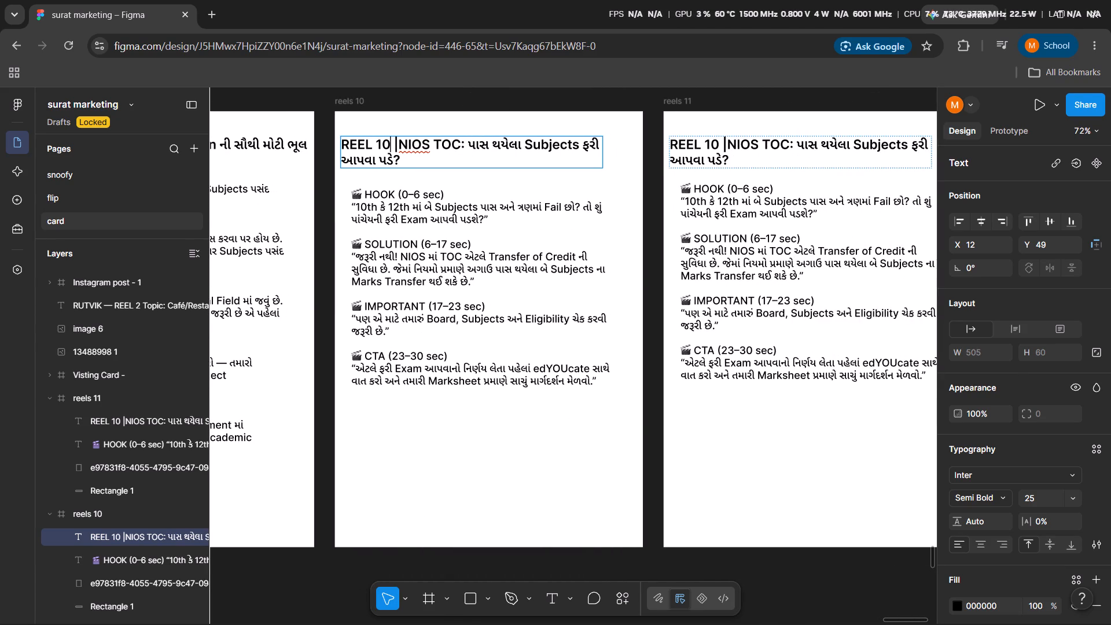
Copy the entire REEL 18 NIOS On-Demand Exam script from the Word document, from its title through the Production / Fact-Check Notes.
key(alt+Tab)
scroll(531, 263, down, 4)
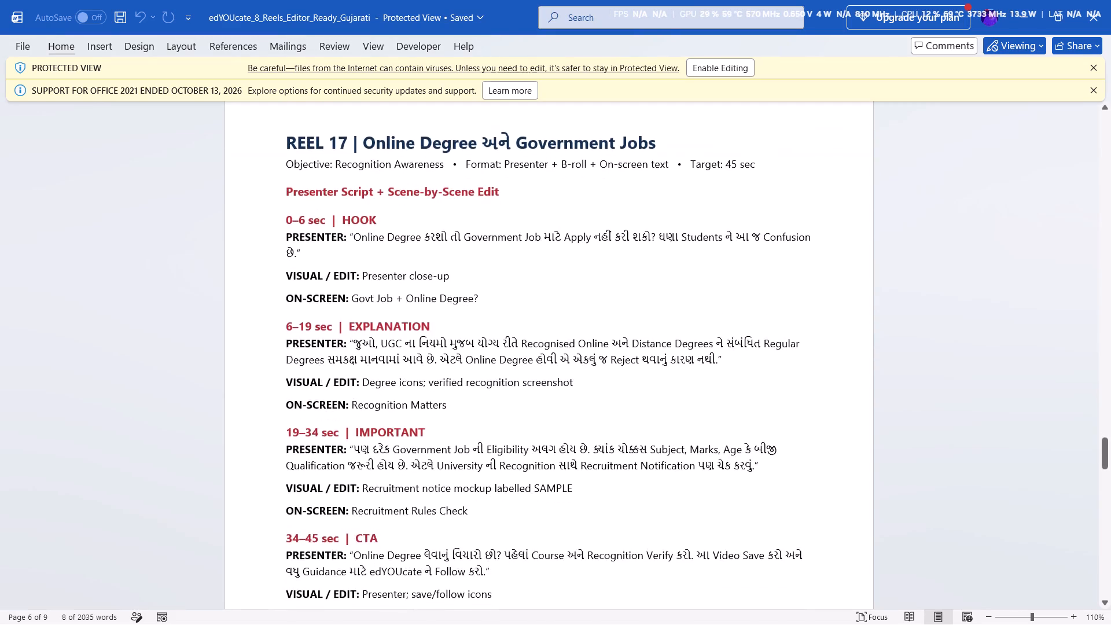
scroll(531, 263, down, 7)
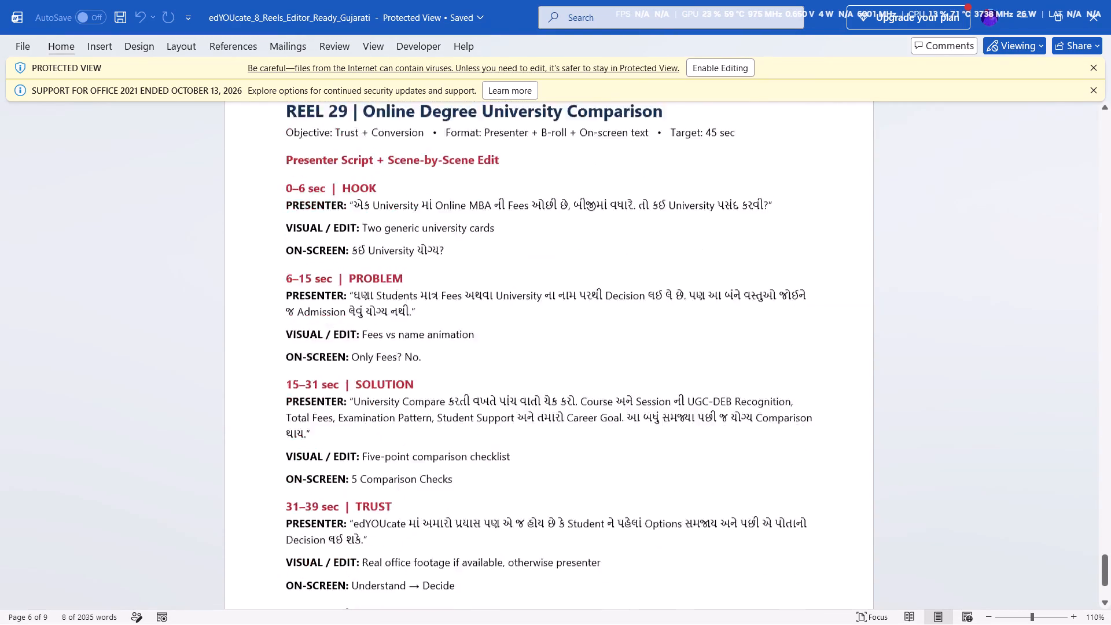
scroll(531, 263, down, 2)
scroll(531, 263, up, 6)
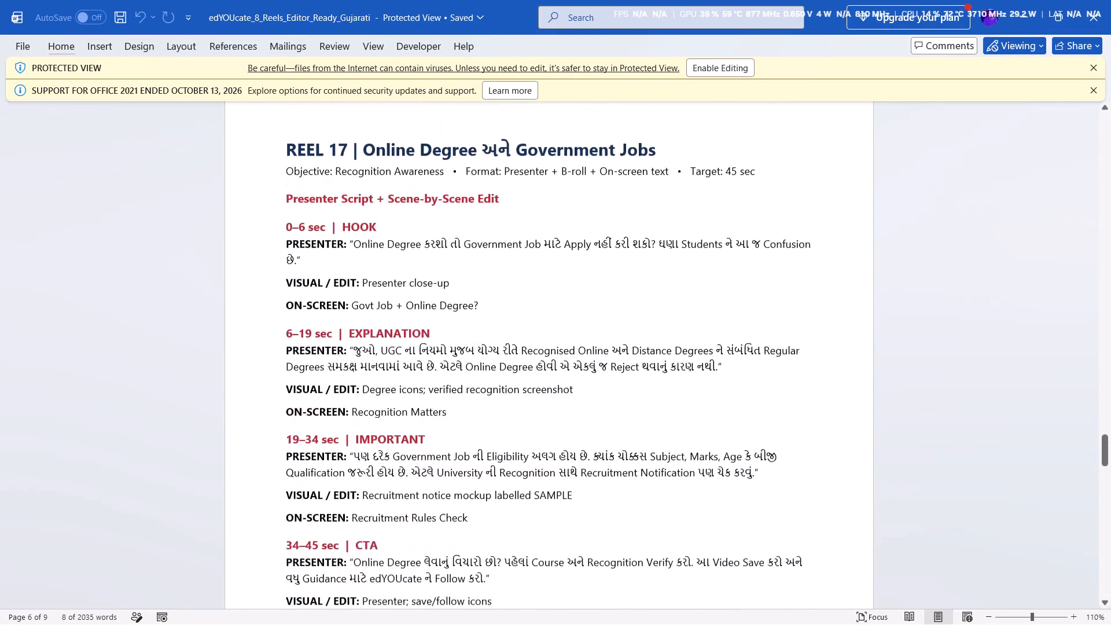
scroll(531, 263, up, 5)
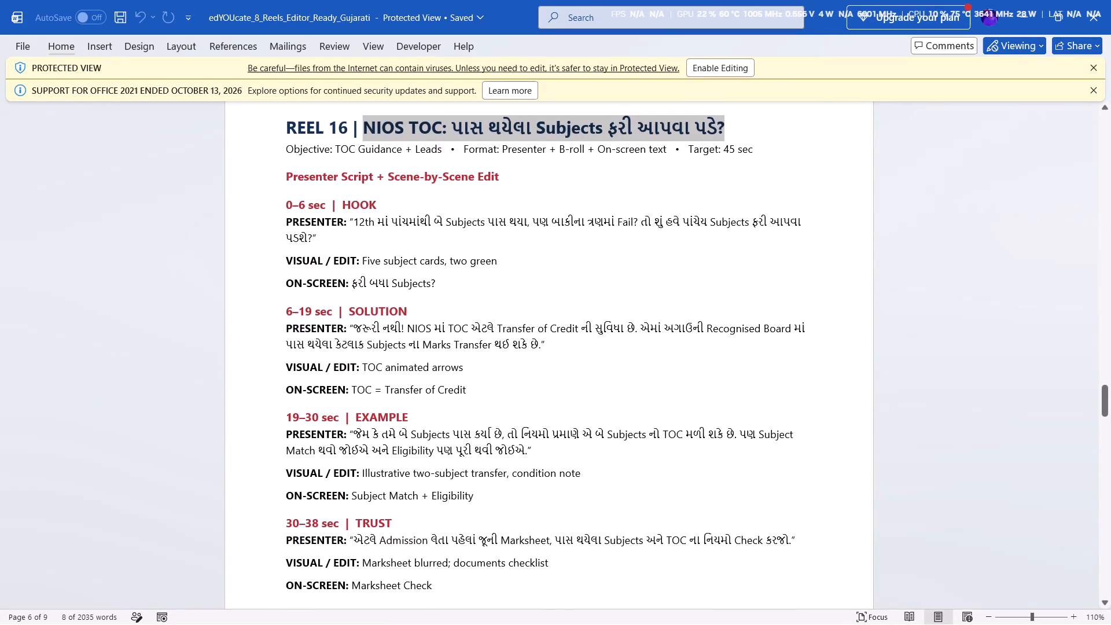
scroll(531, 263, down, 3)
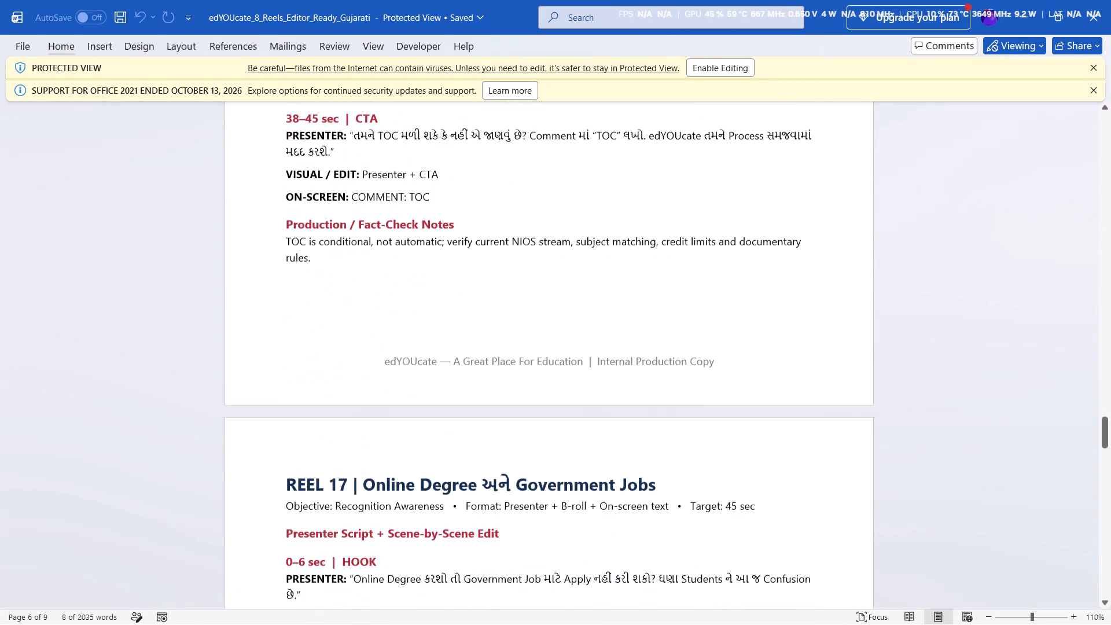
scroll(531, 263, down, 2)
scroll(531, 263, up, 4)
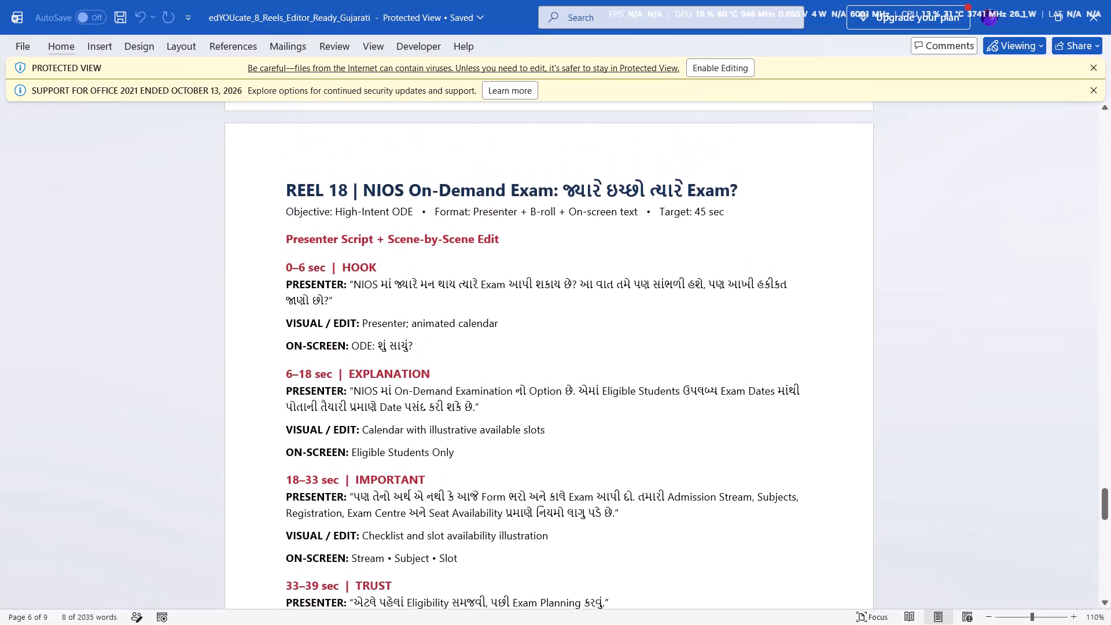
scroll(531, 263, up, 1)
click(282, 199)
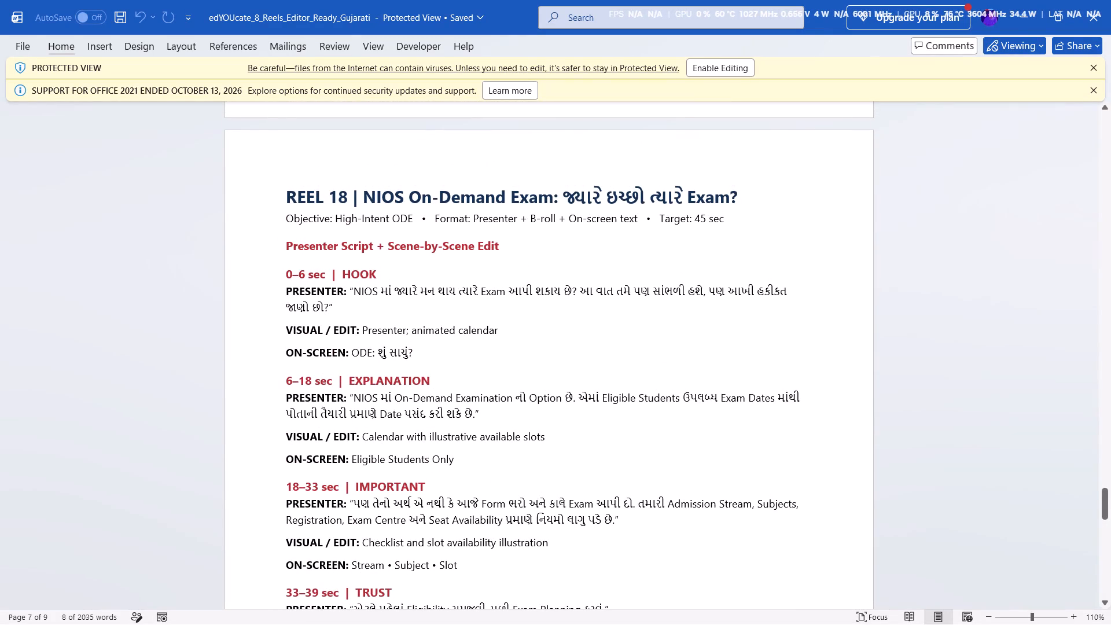
scroll(293, 253, down, 1)
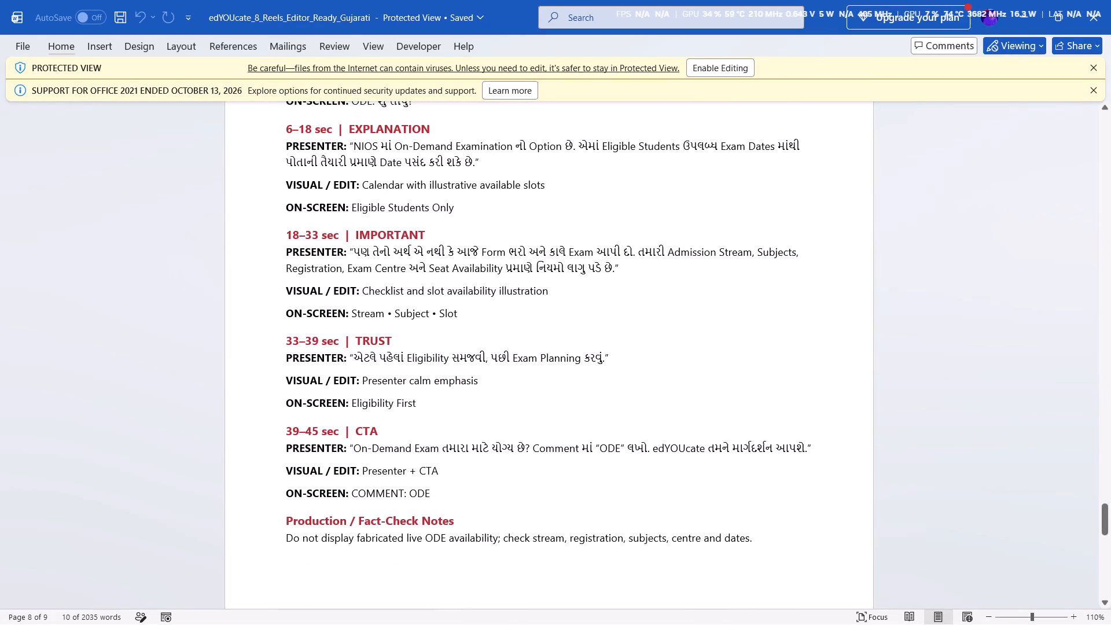
shift+click(759, 540)
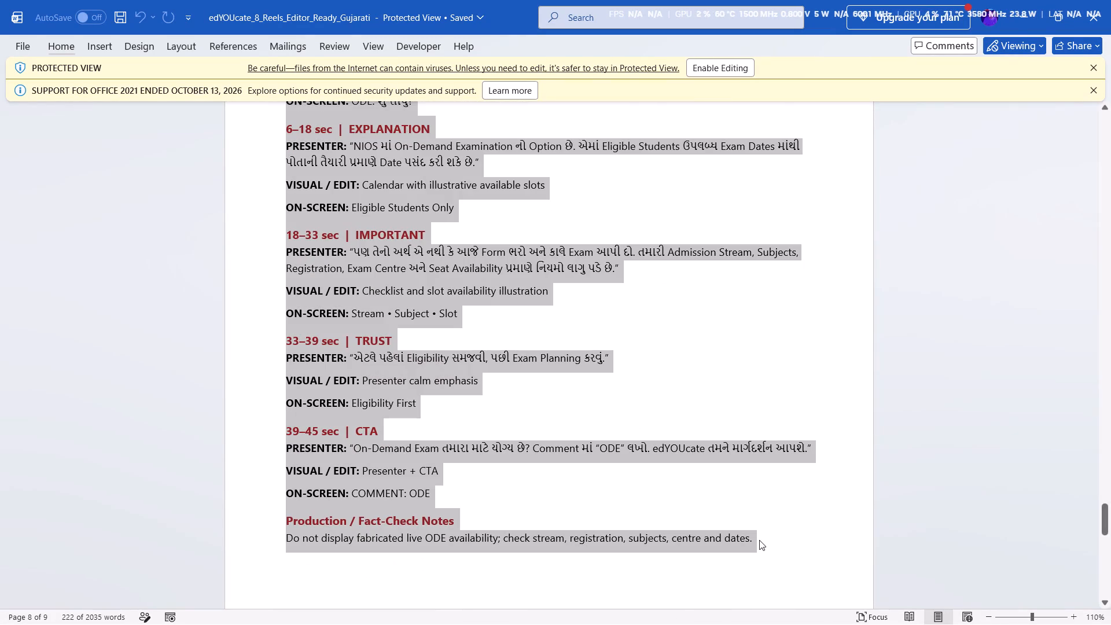
key(ctrl+c)
key(ctrl+c)
key(alt+Tab)
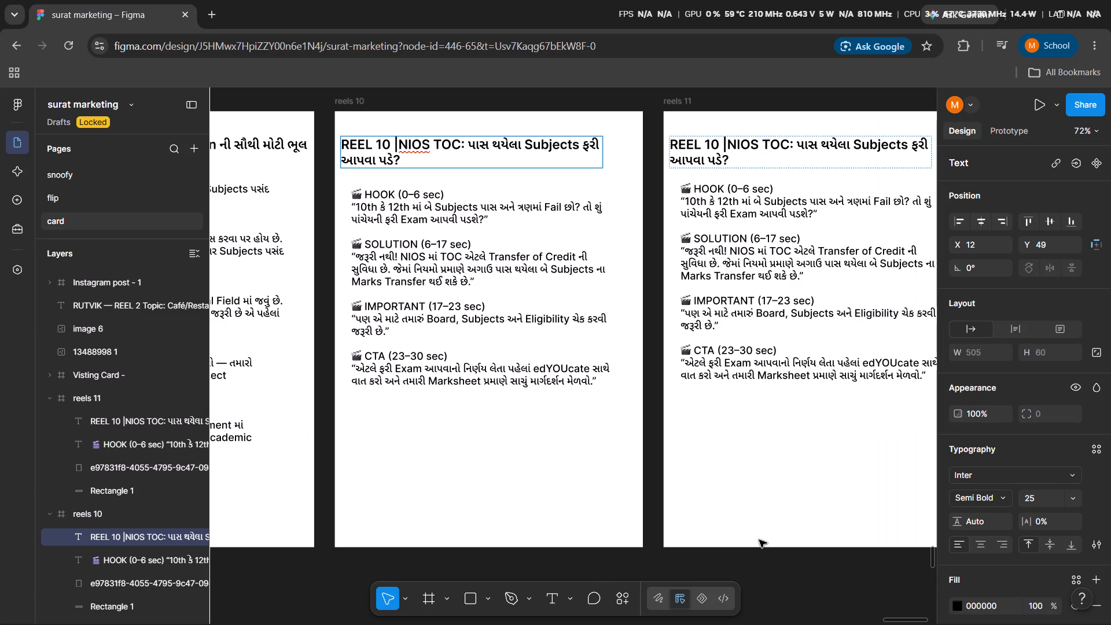
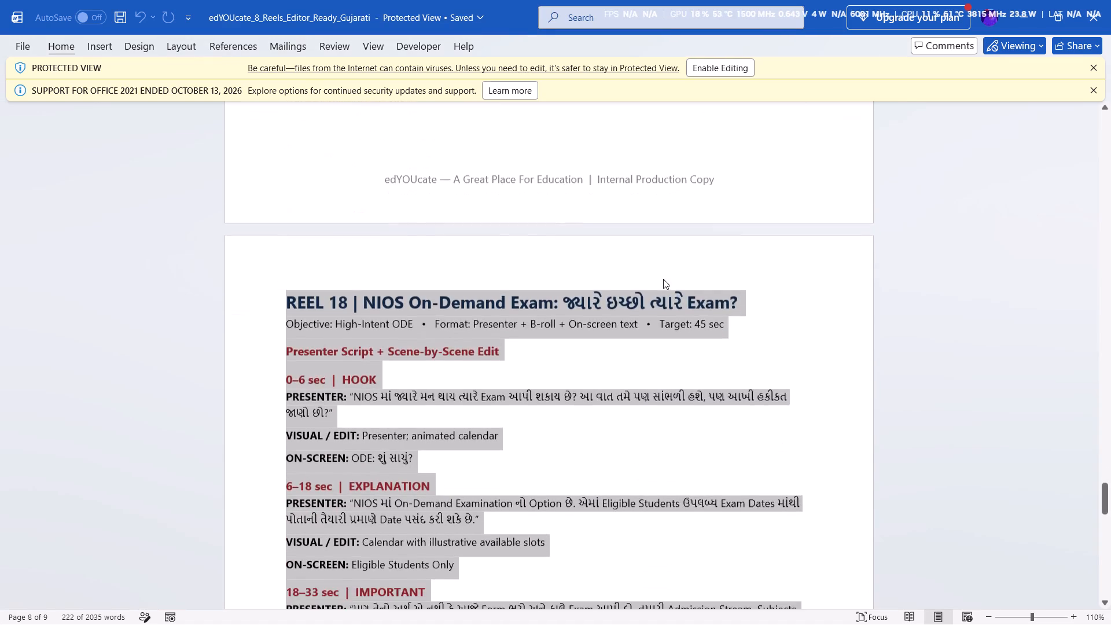
scroll(663, 279, up, 1)
key(alt+Tab)
key(alt+Tab)
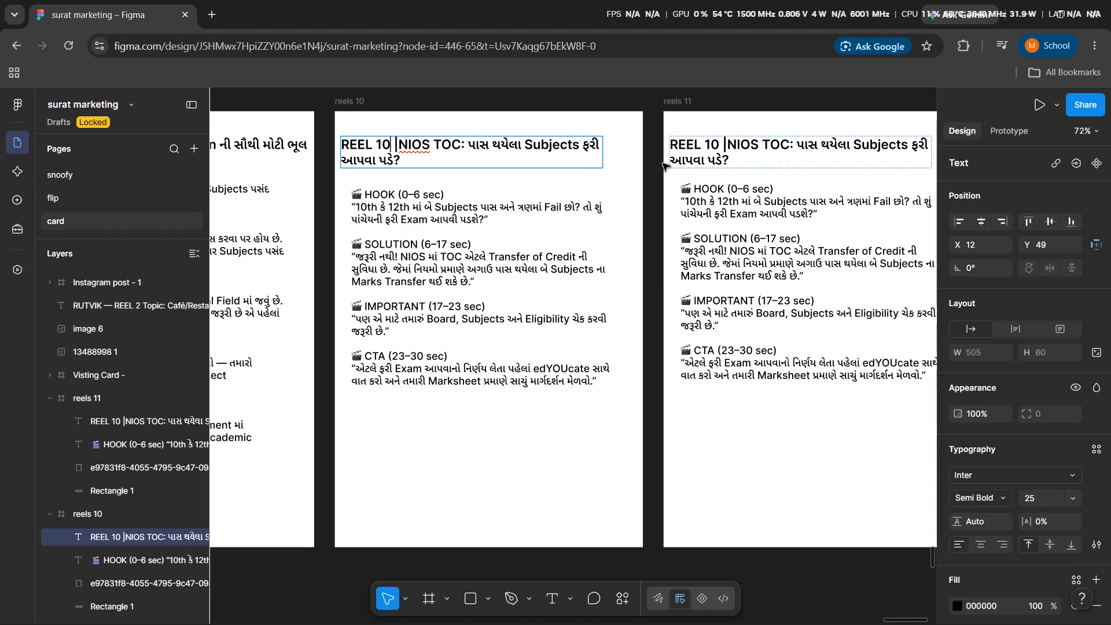
double_click(663, 163)
double_click(749, 144)
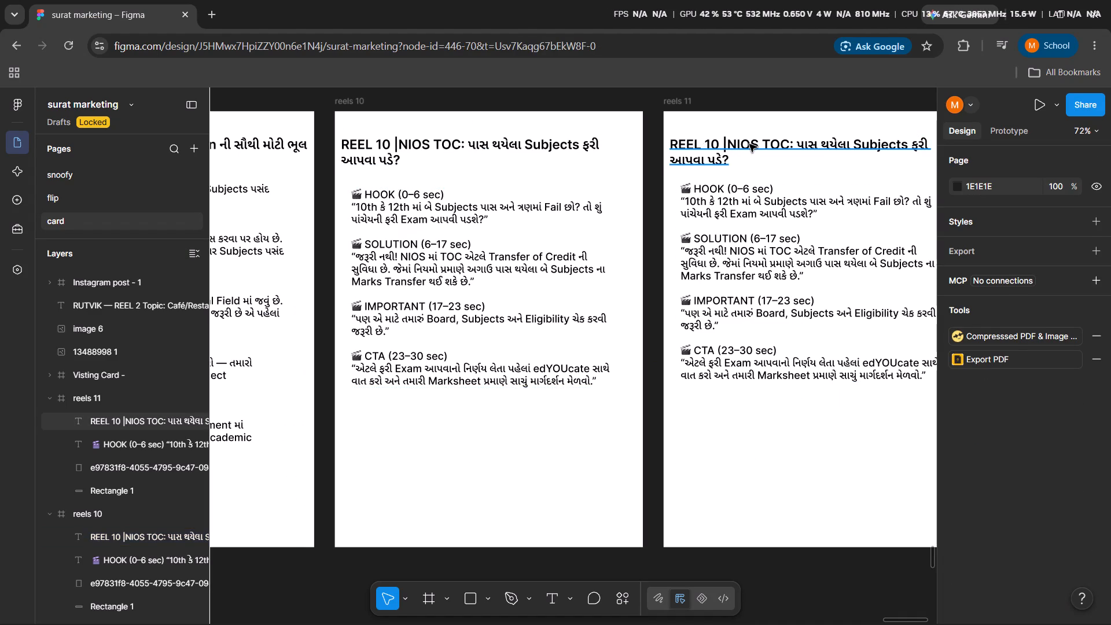
triple_click(728, 201)
key(ctrl+a)
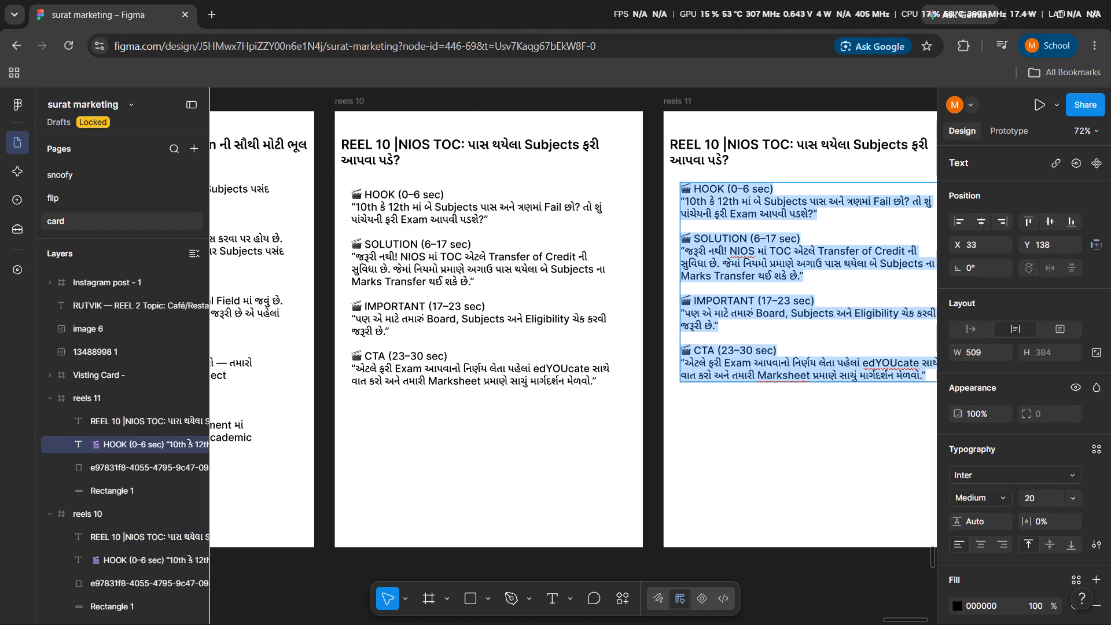
key(ctrl+v)
Separate the HOOK, EXPLANATION, IMPORTANT, TRUST and CTA sections of the reels 11 body text with blank lines.
click(876, 217)
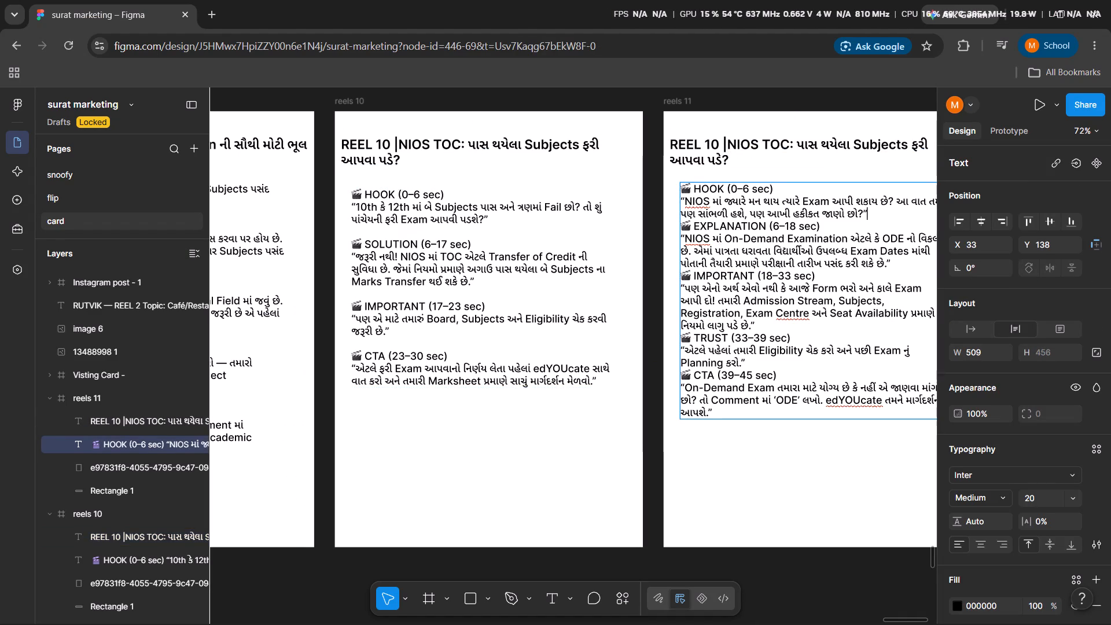
key(shift+Return)
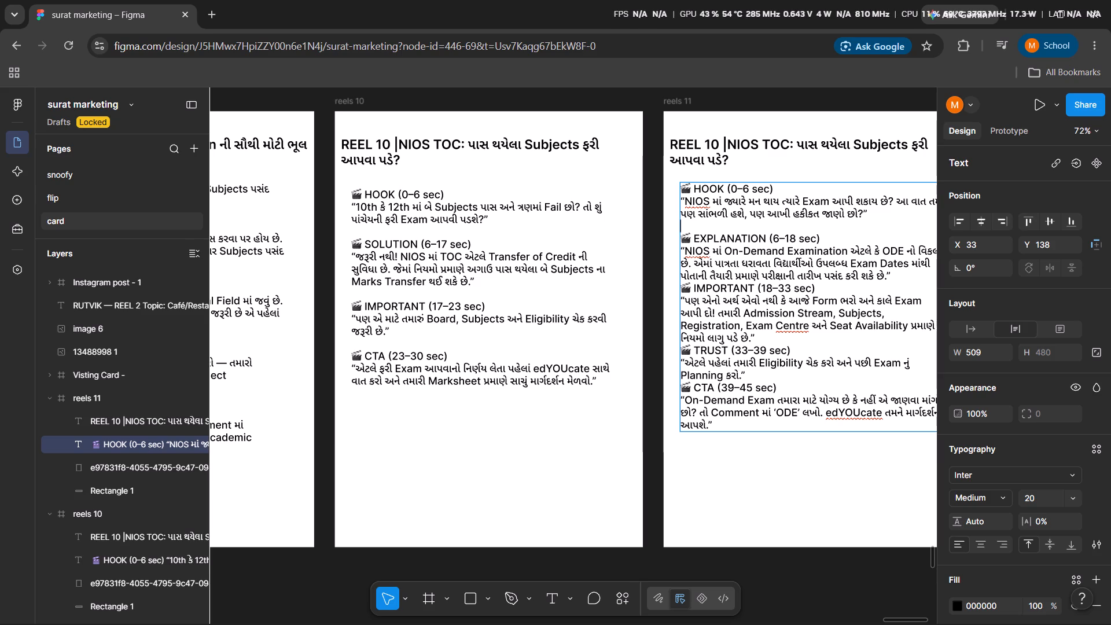
click(893, 278)
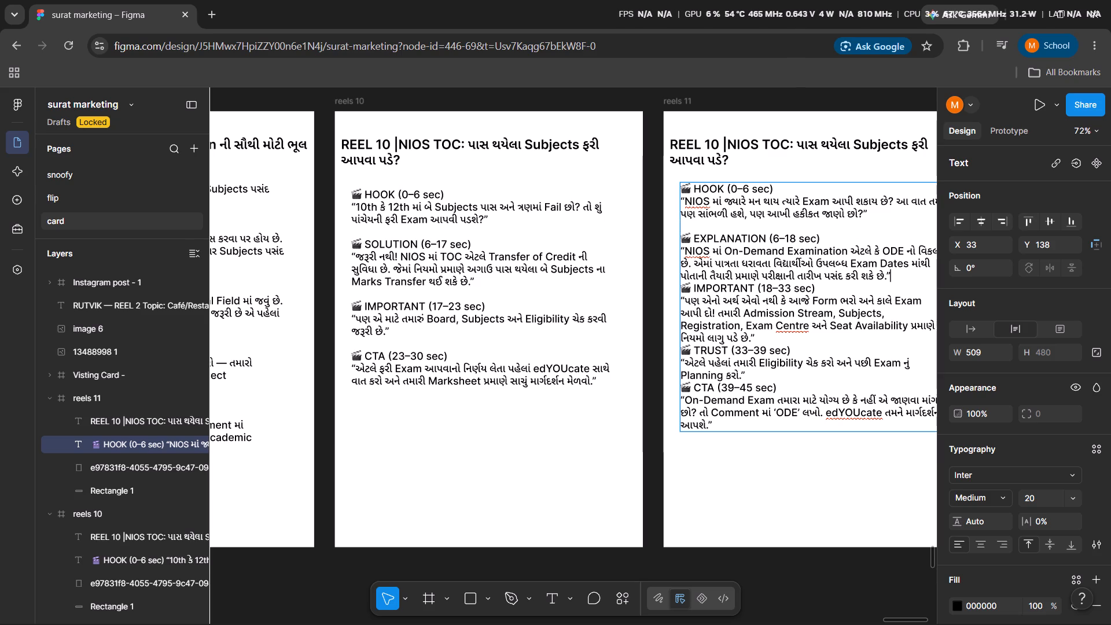
key(shift+Return)
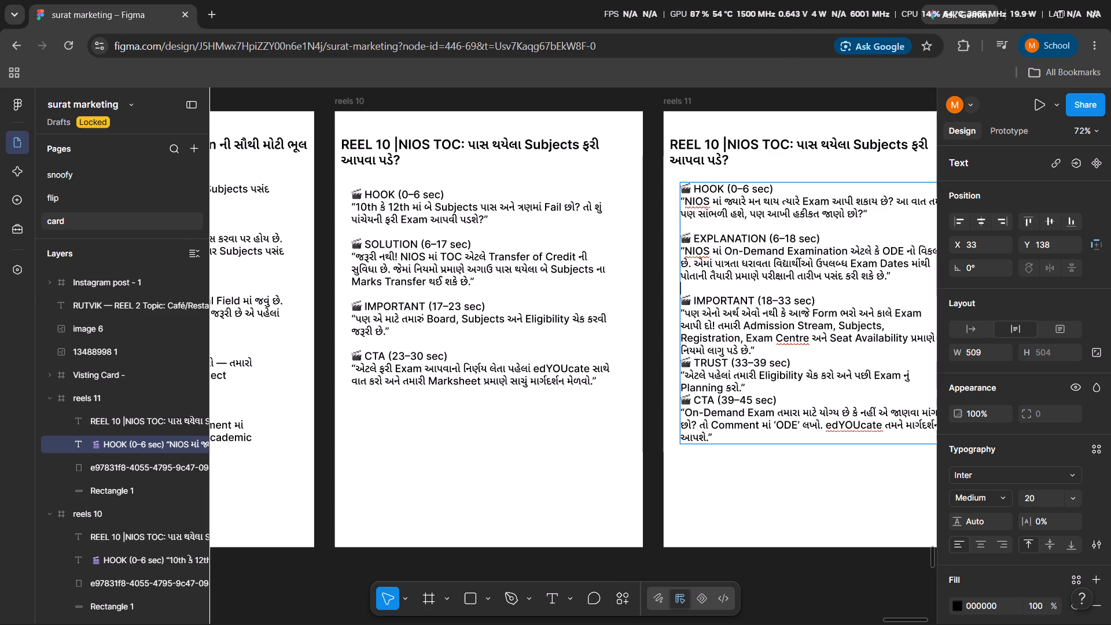
click(765, 354)
key(shift+Return)
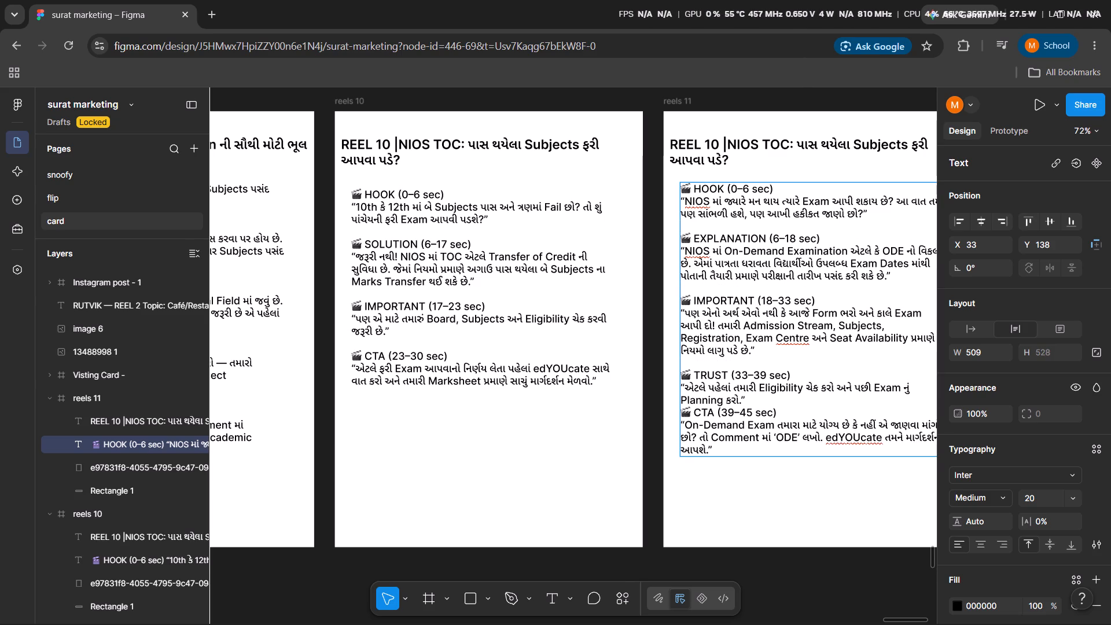
click(747, 398)
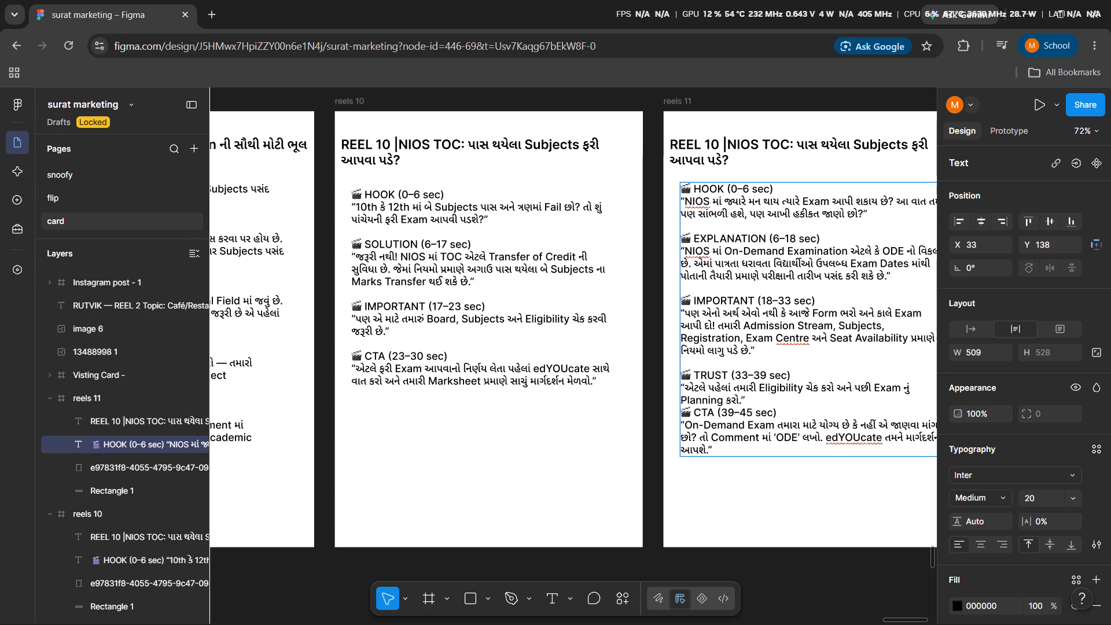
key(shift+Return)
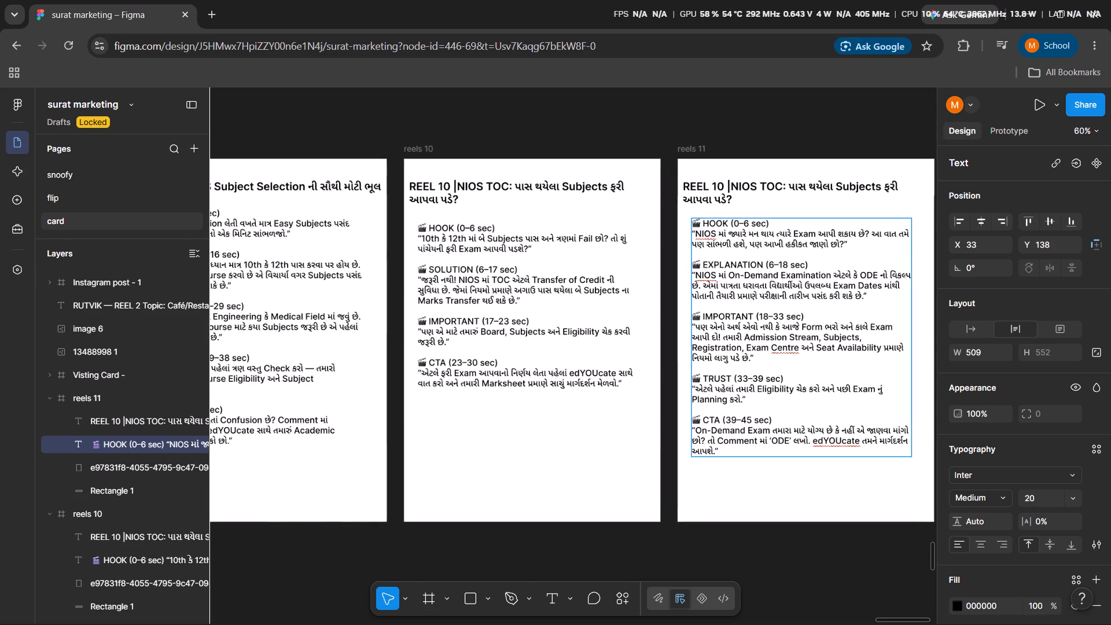
Copy the title "NIOS On-Demand Exam: જ્યારે ઇચ્છો ત્યારે Exam?" from Word and replace the NIOS TOC title in the reels 11 heading in Figma.
key(alt+Tab)
click(371, 260)
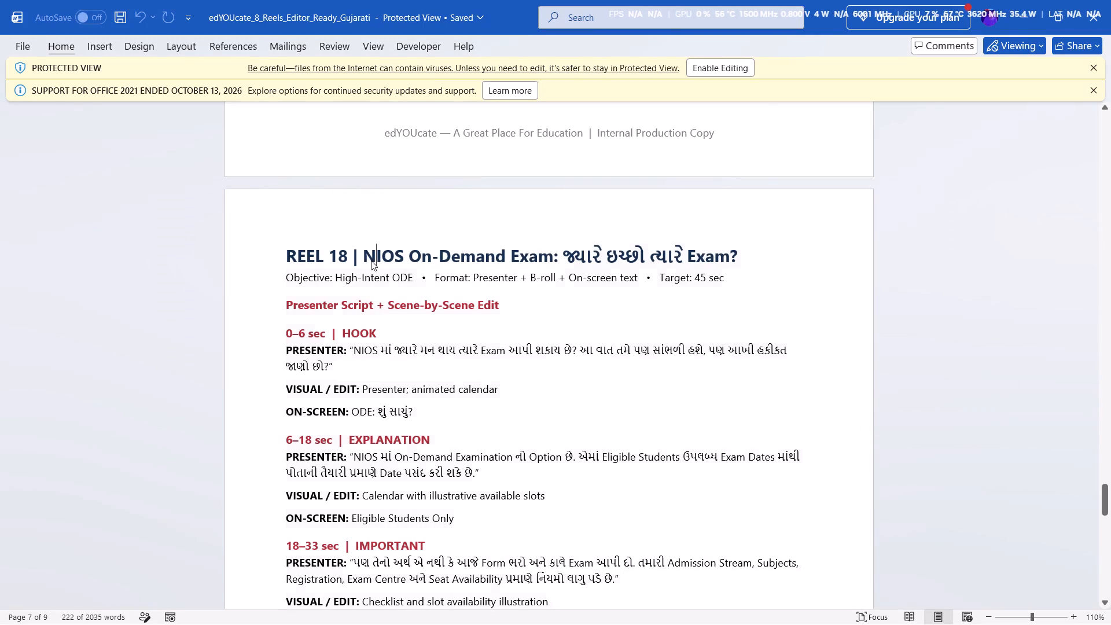
drag(366, 256, 748, 234)
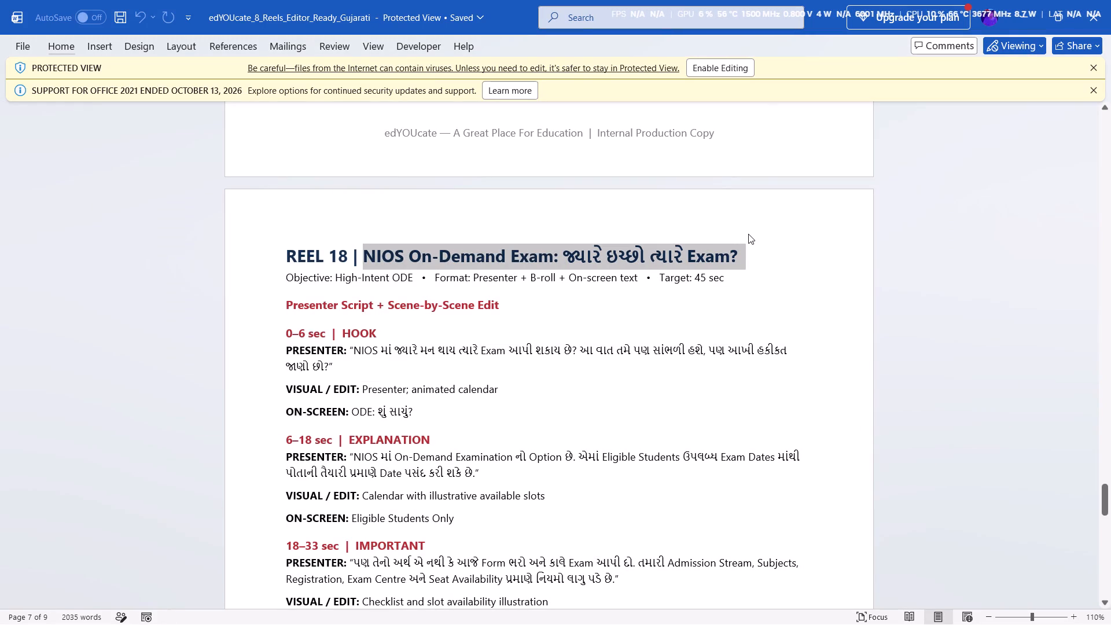
key(ctrl+c)
key(alt+Tab)
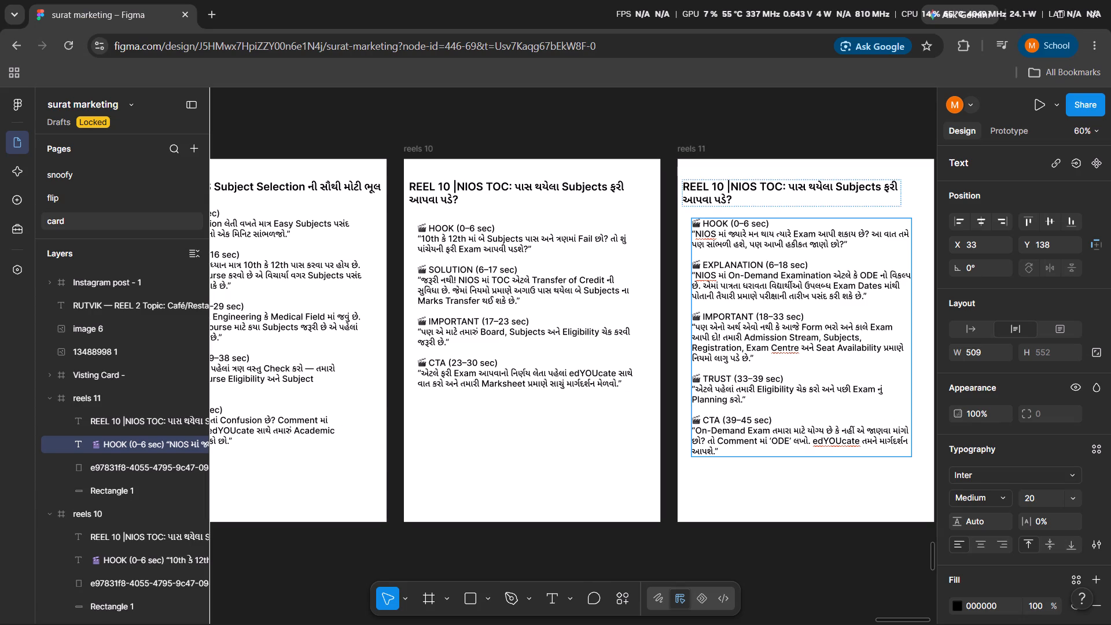
click(731, 187)
key(alt+Tab)
key(alt+Tab)
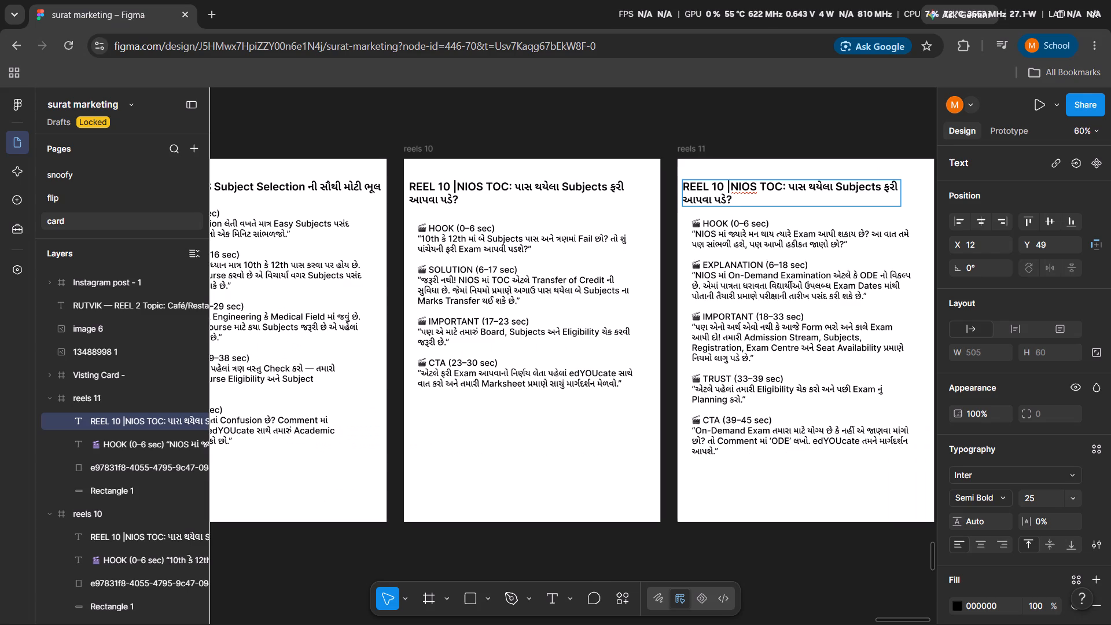
drag(731, 187, 741, 205)
key(ctrl+v)
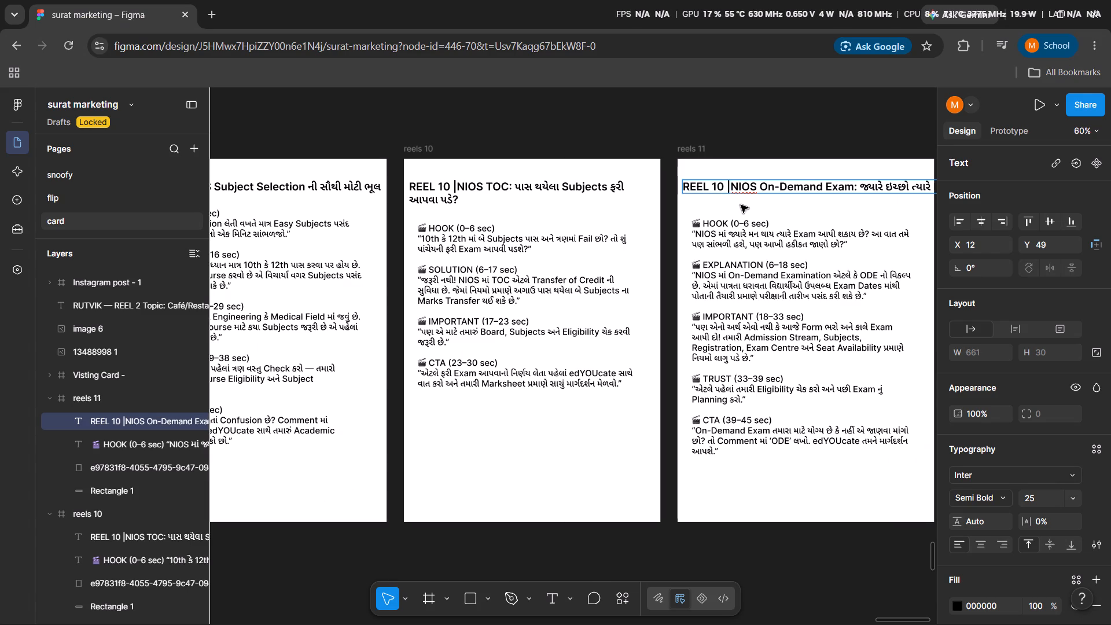
Change the reel number in the reels 11 frame's heading to REEL 11.
click(727, 186)
scroll(727, 186, left, 1)
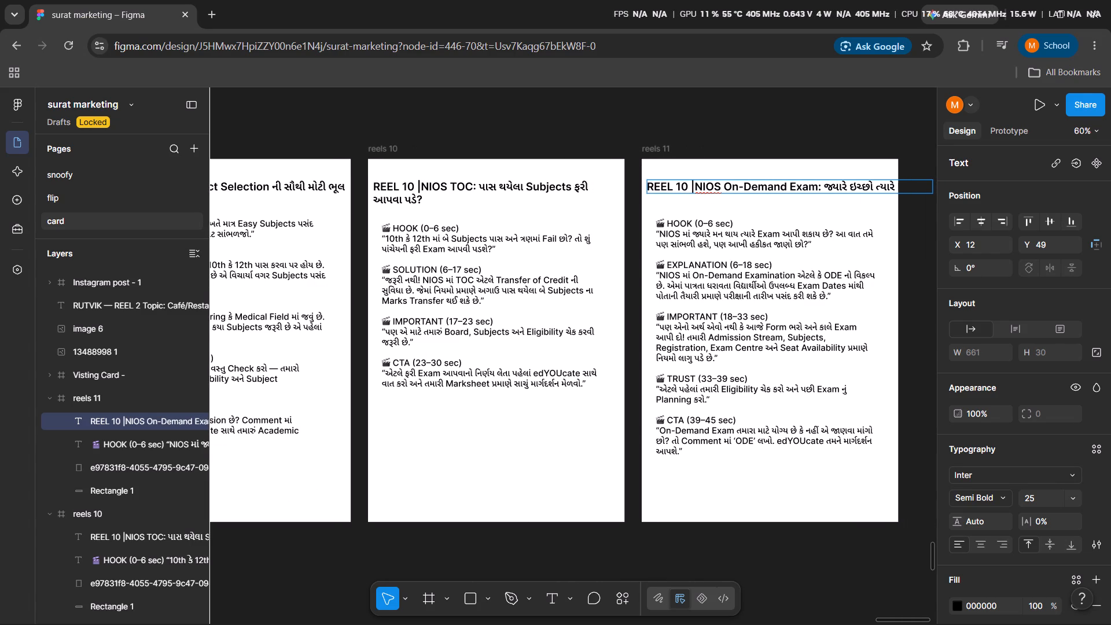
key(Left)
key(BackSpace)
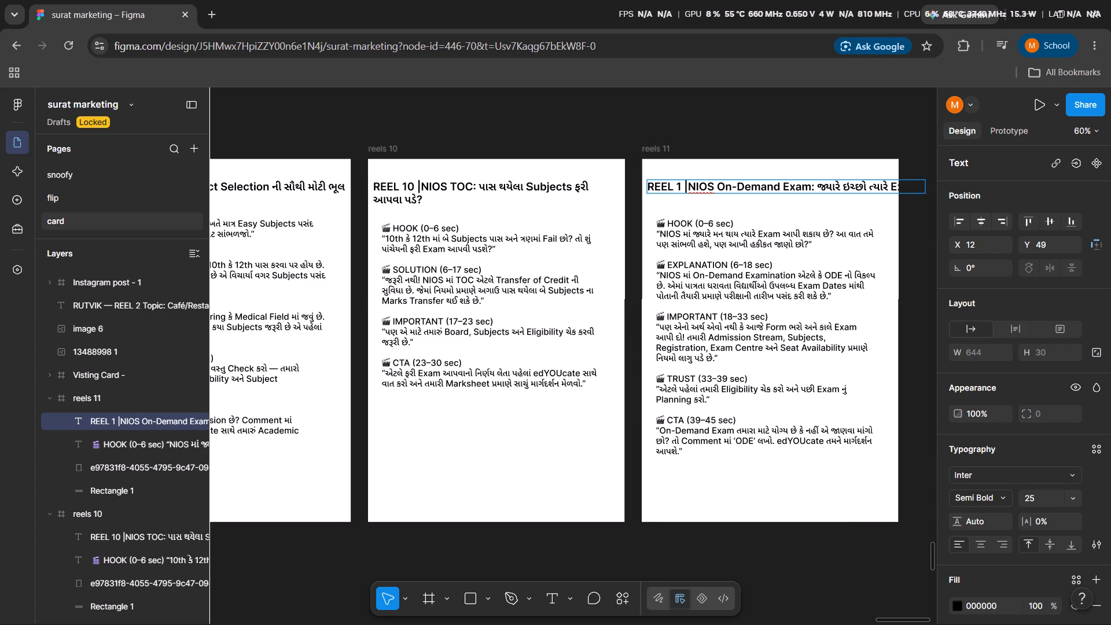
key(1)
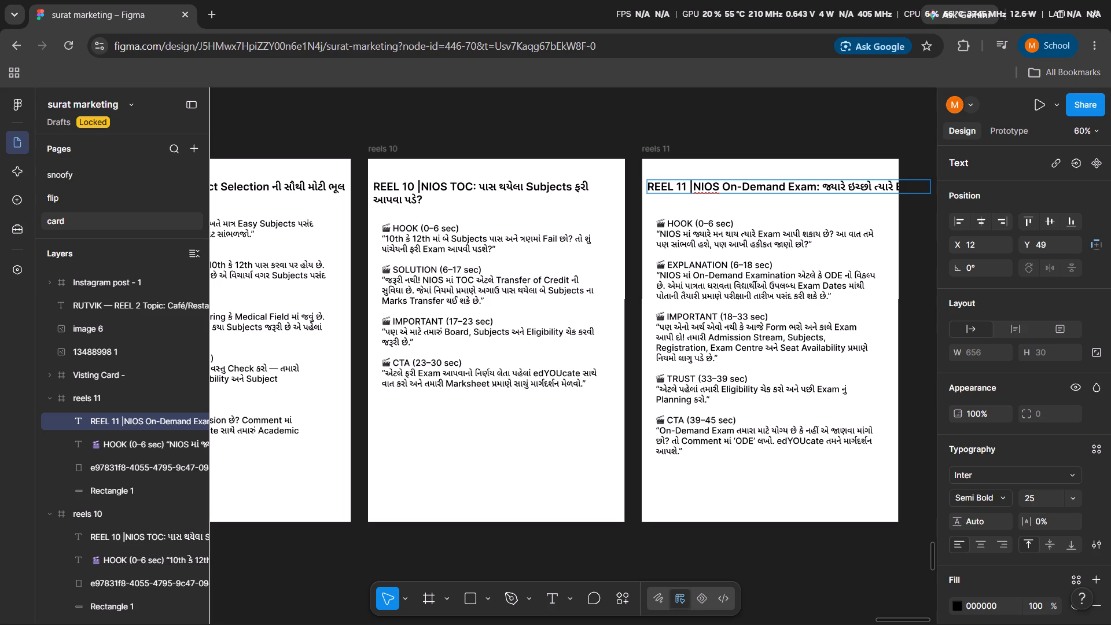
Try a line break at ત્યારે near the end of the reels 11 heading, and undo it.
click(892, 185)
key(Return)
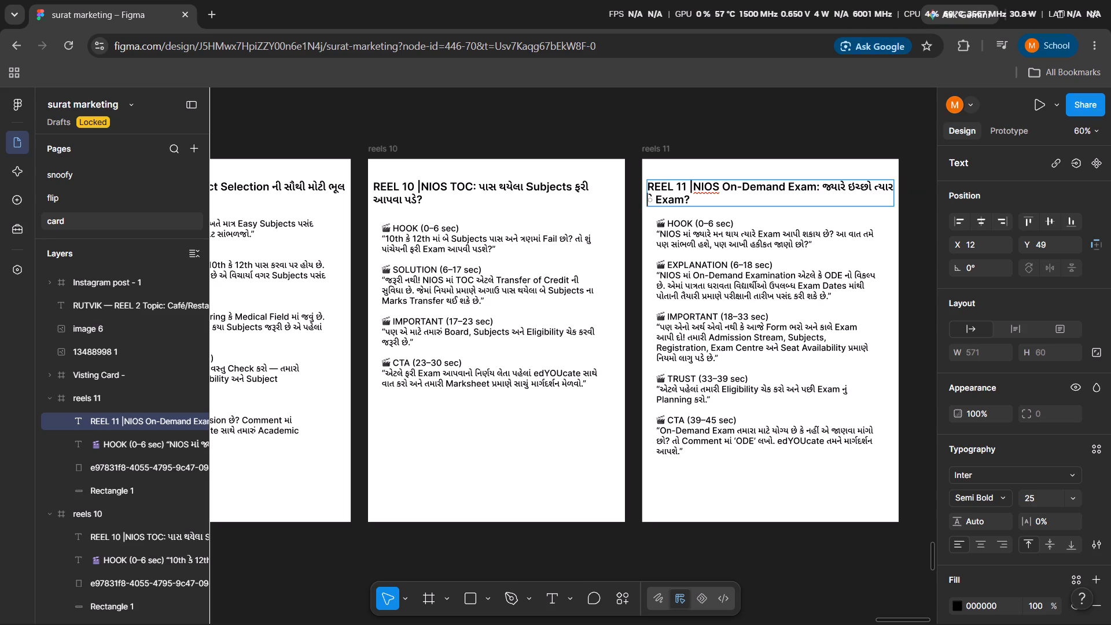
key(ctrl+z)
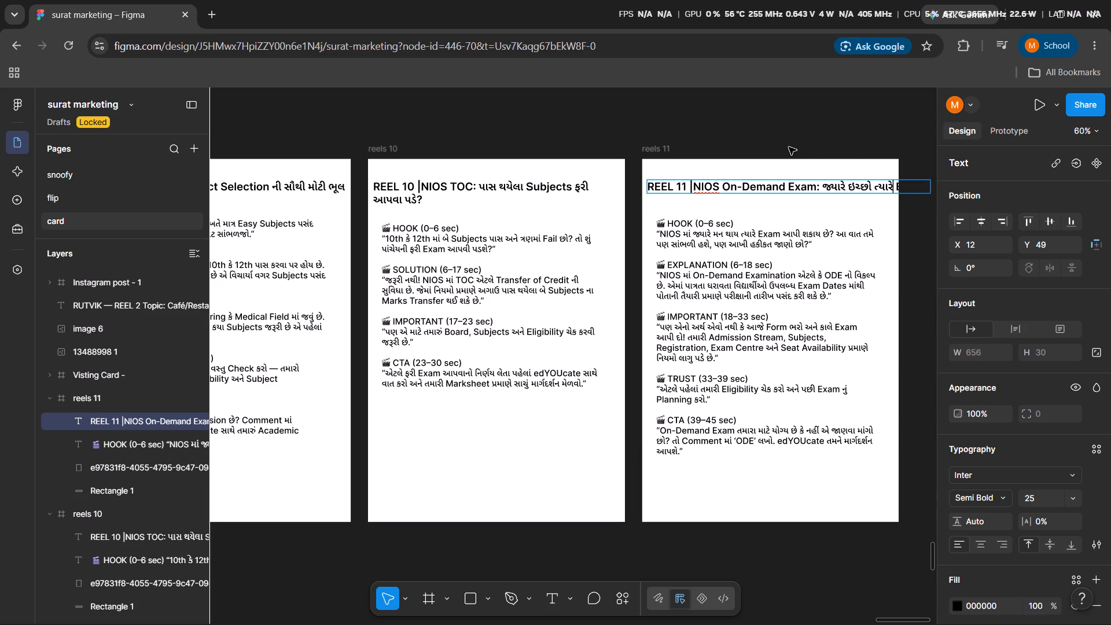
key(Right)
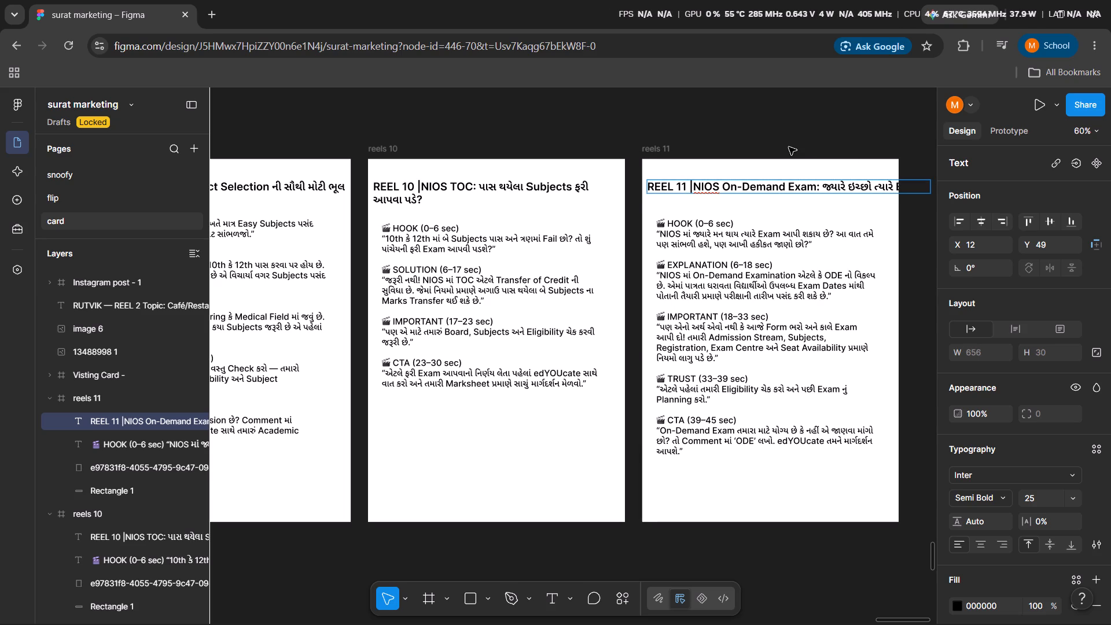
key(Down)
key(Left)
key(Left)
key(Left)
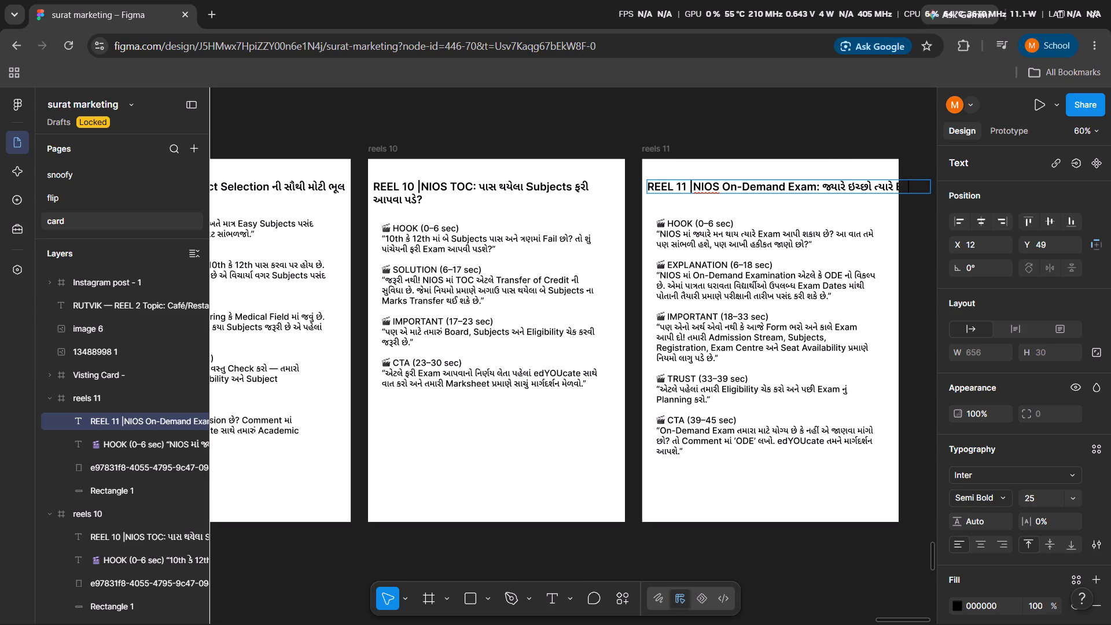
Break the reels 11 heading after ઇચ્છો so that "ત્યારે Exam?" sits on a second line.
click(873, 184)
key(Return)
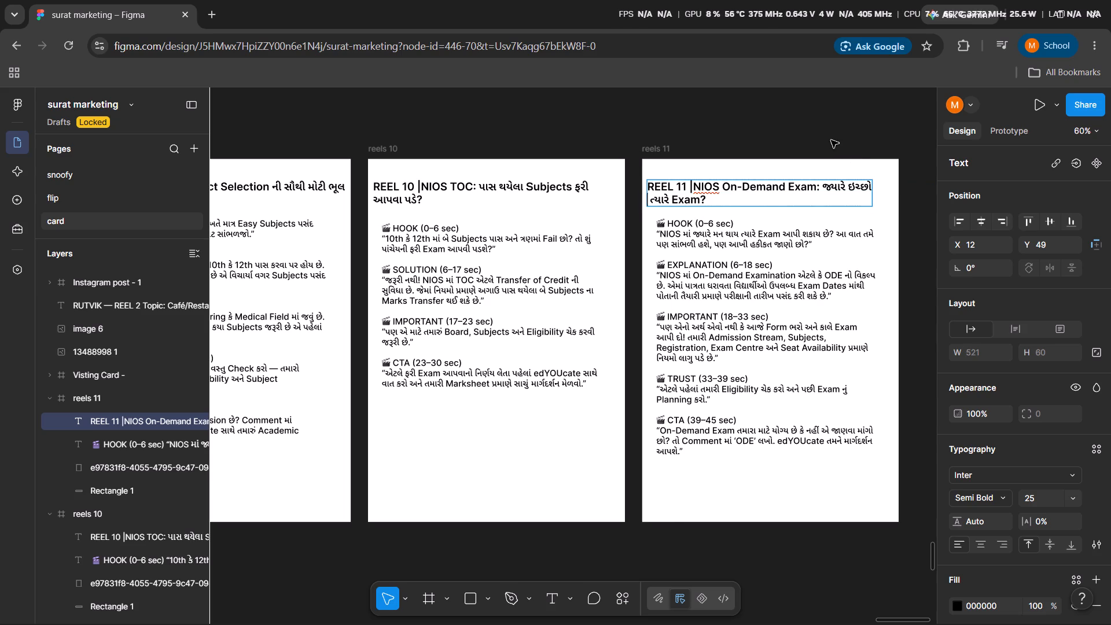
click(831, 140)
click(831, 140)
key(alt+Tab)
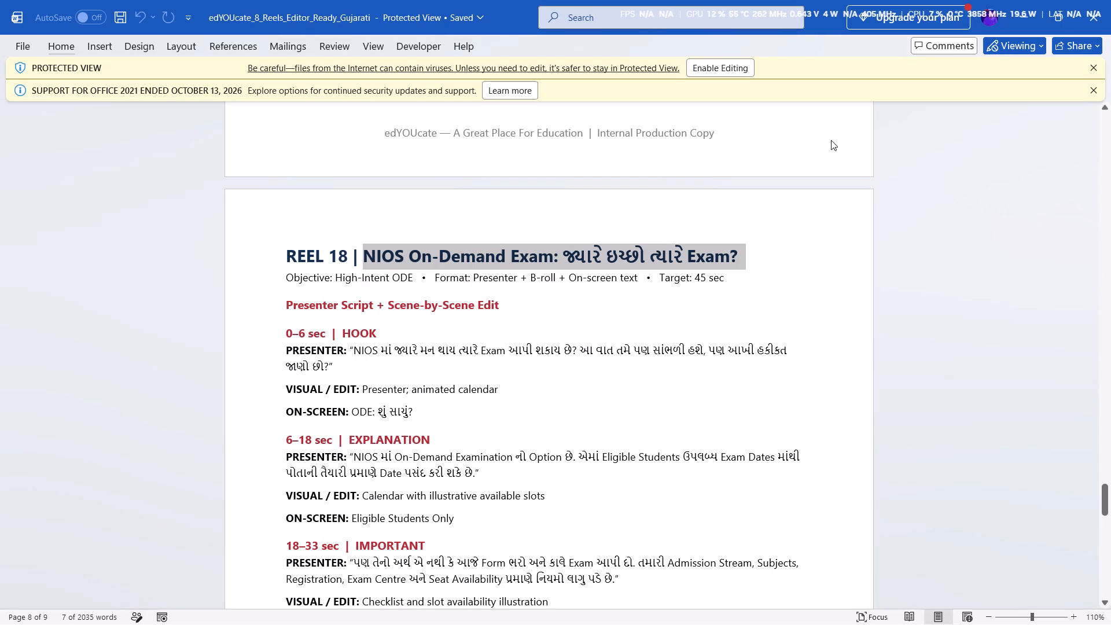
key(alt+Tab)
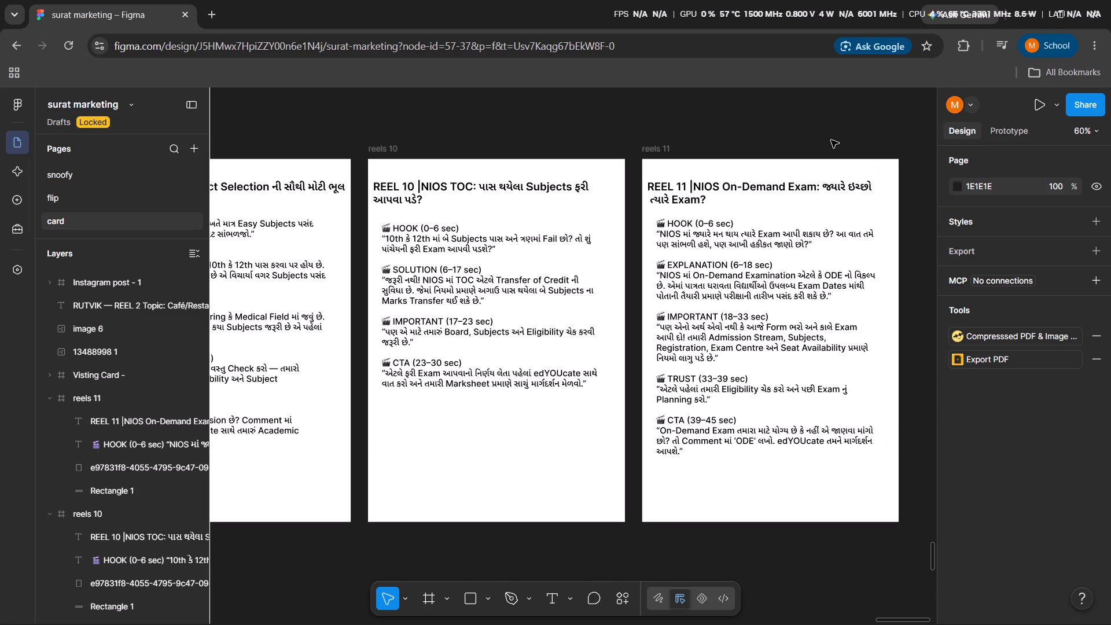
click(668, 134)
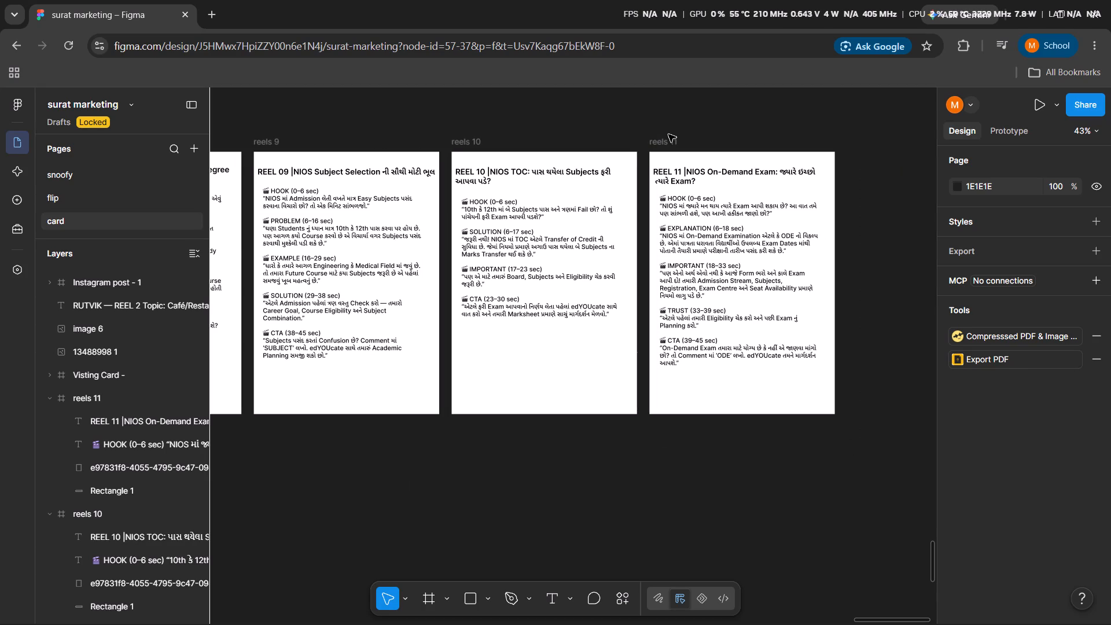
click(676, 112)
key(alt+Tab)
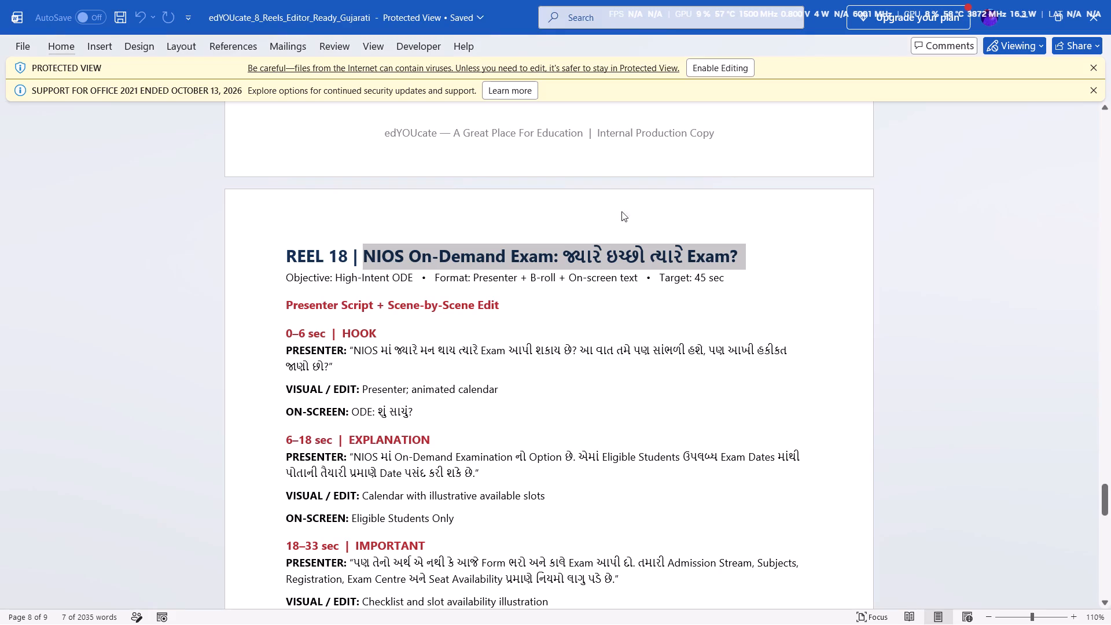
scroll(581, 281, down, 4)
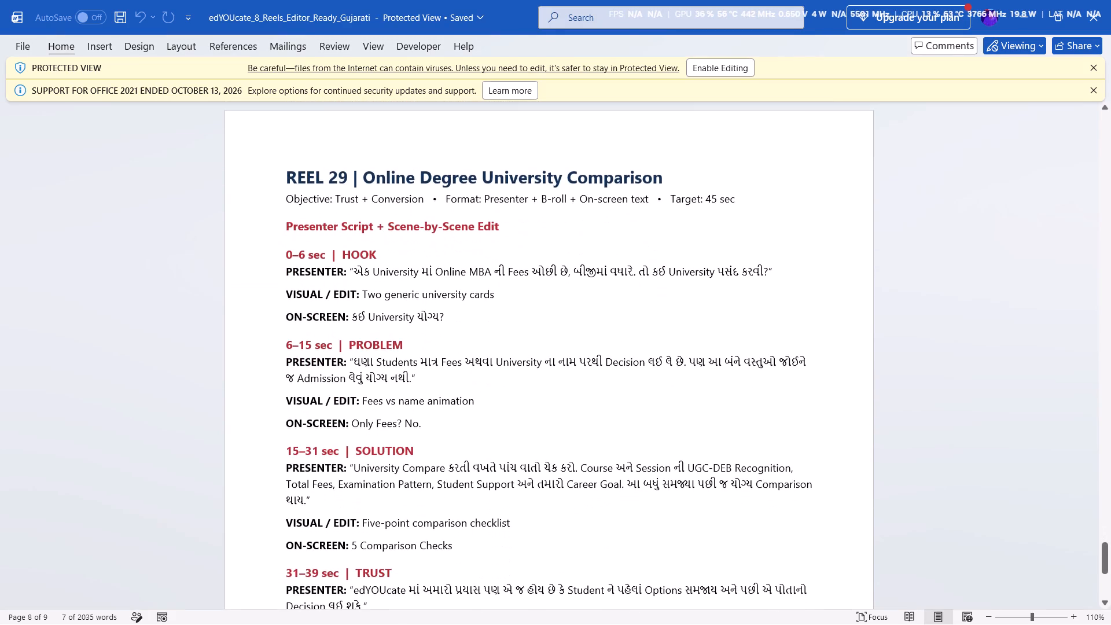
click(286, 172)
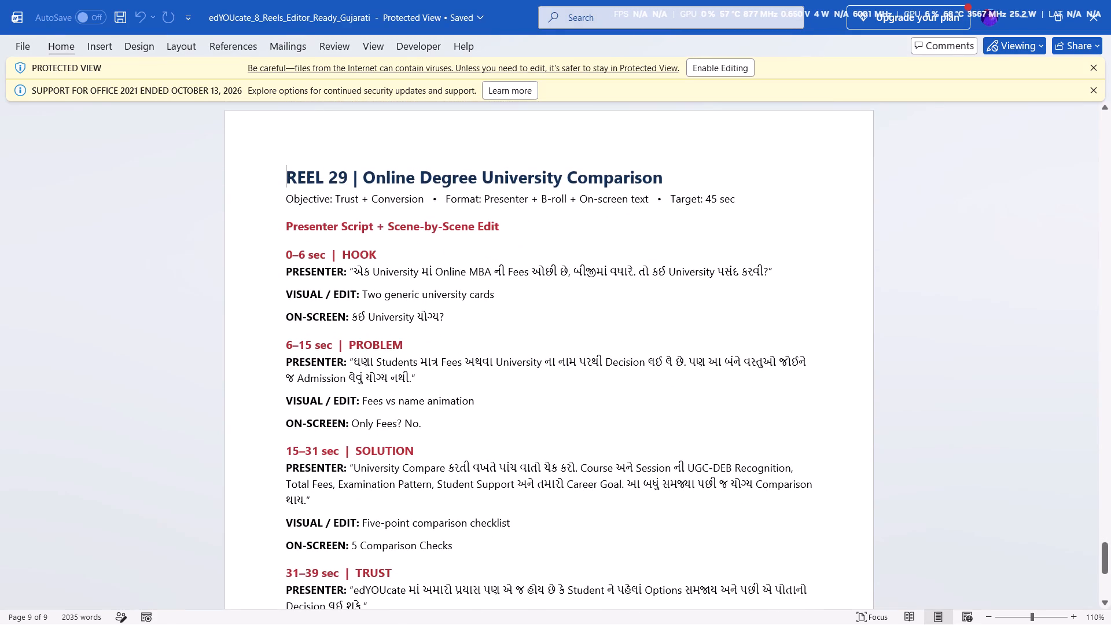
scroll(366, 355, down, 2)
shift+click(715, 453)
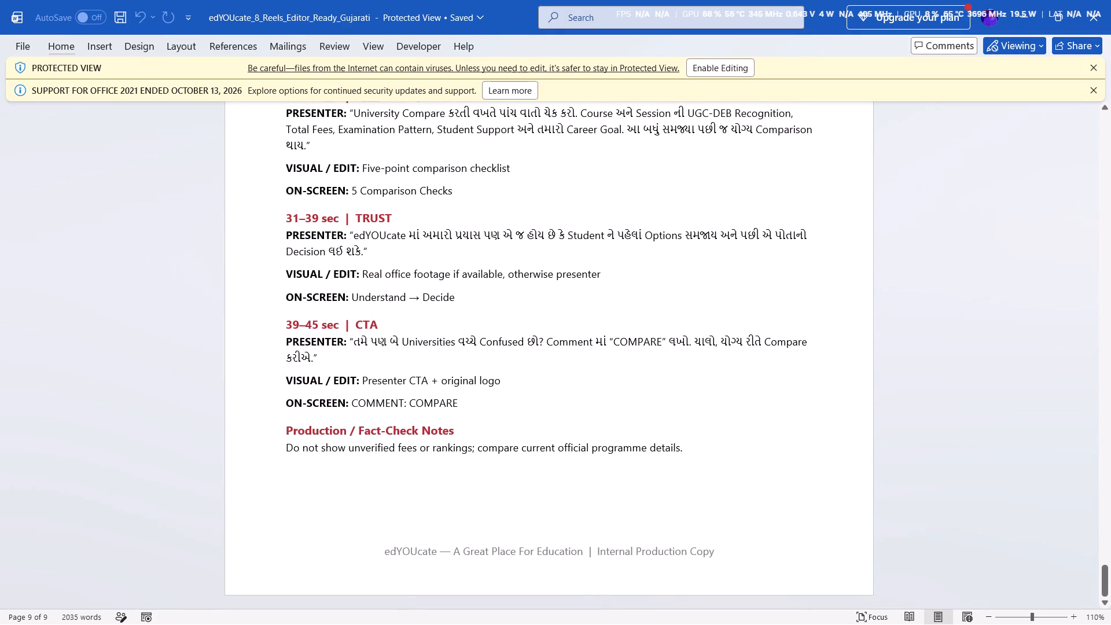
key(ctrl+c)
key(ctrl+c)
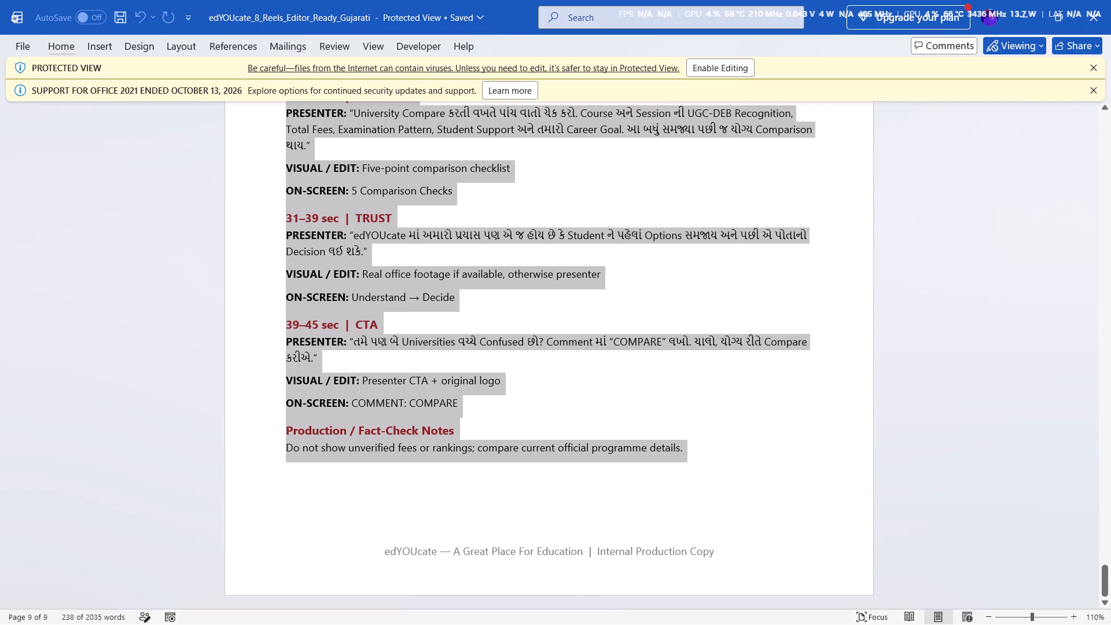
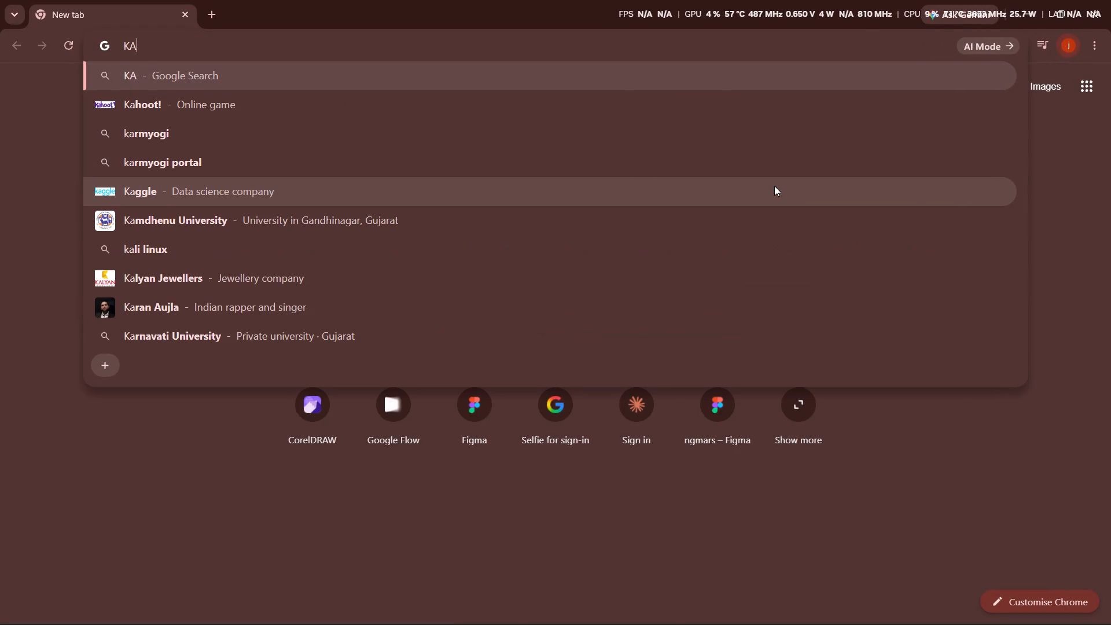
Search Google for kalakar in the new Chrome tab and open the Kalakar captioning website, kalakar.io.
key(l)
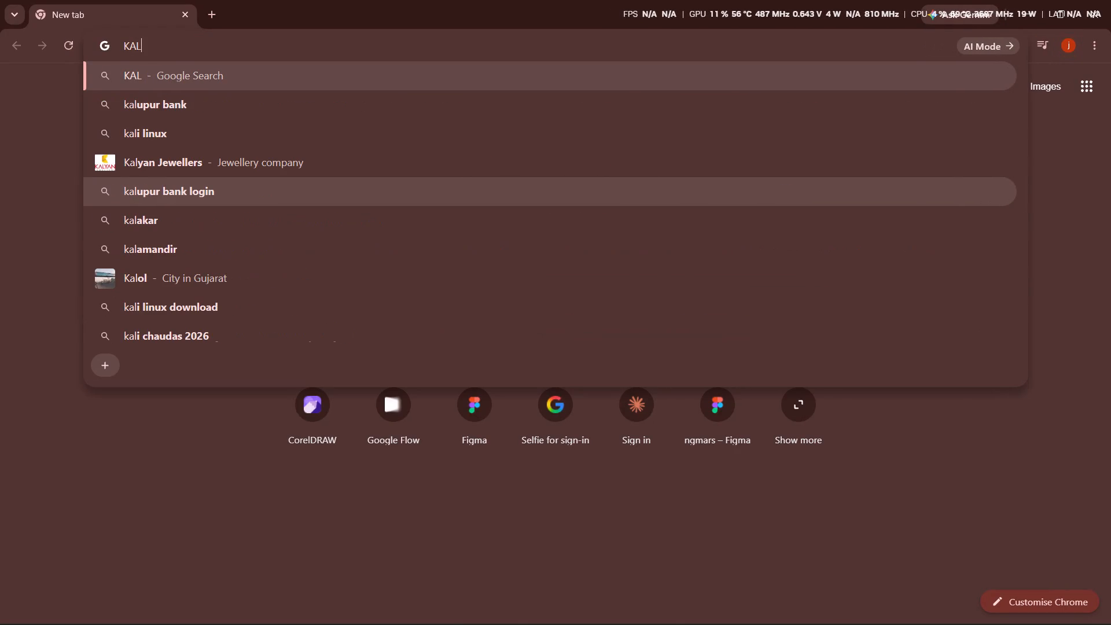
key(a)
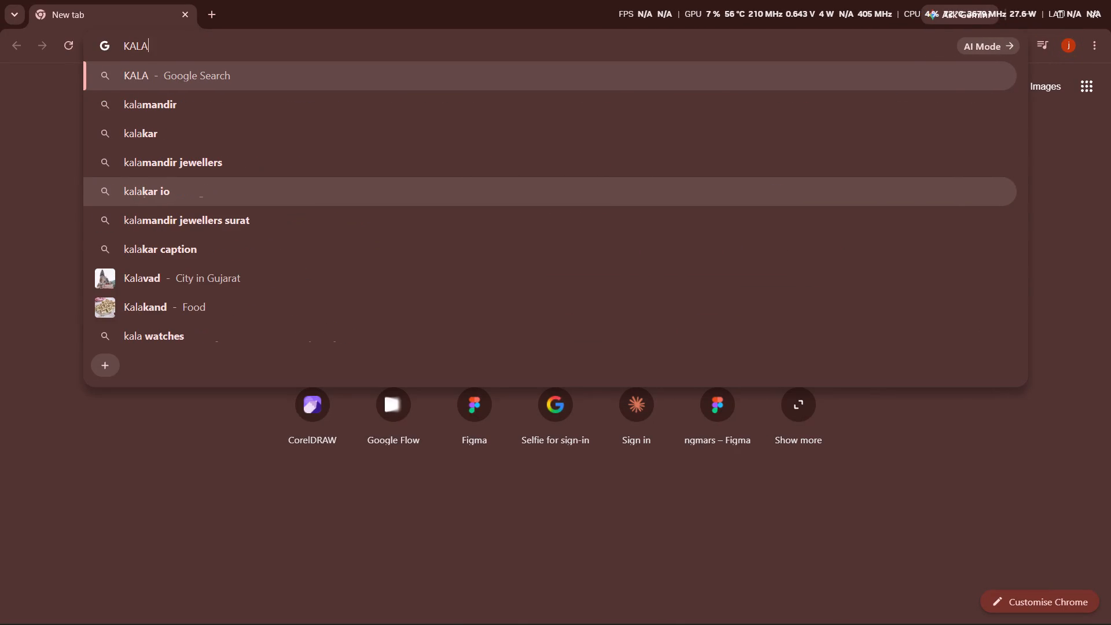
key(Down)
key(Down)
key(Return)
key(backslash)
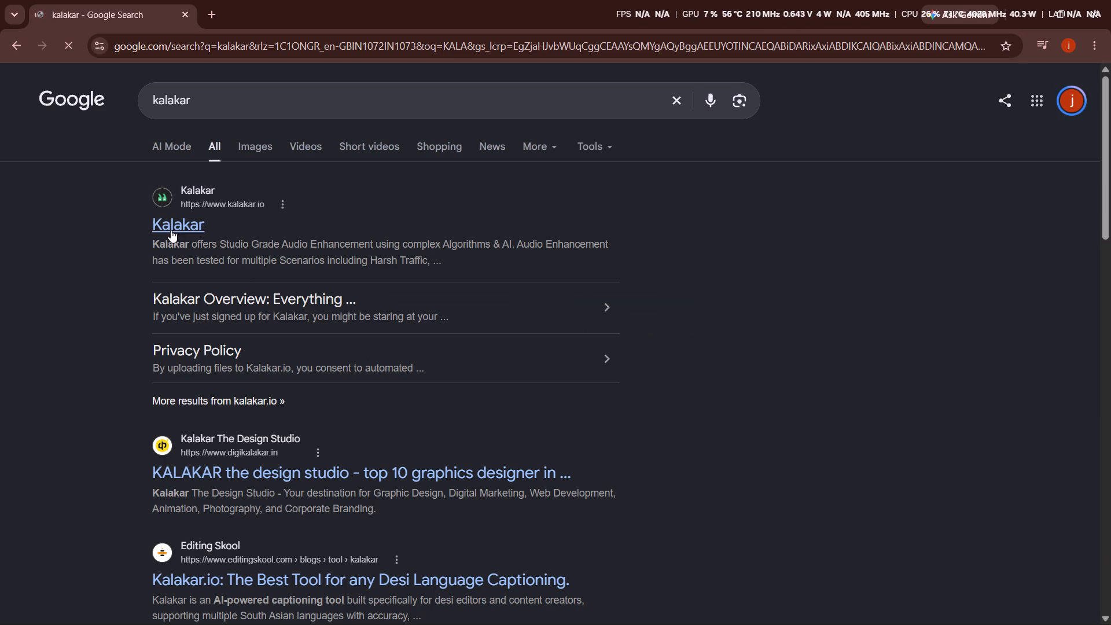
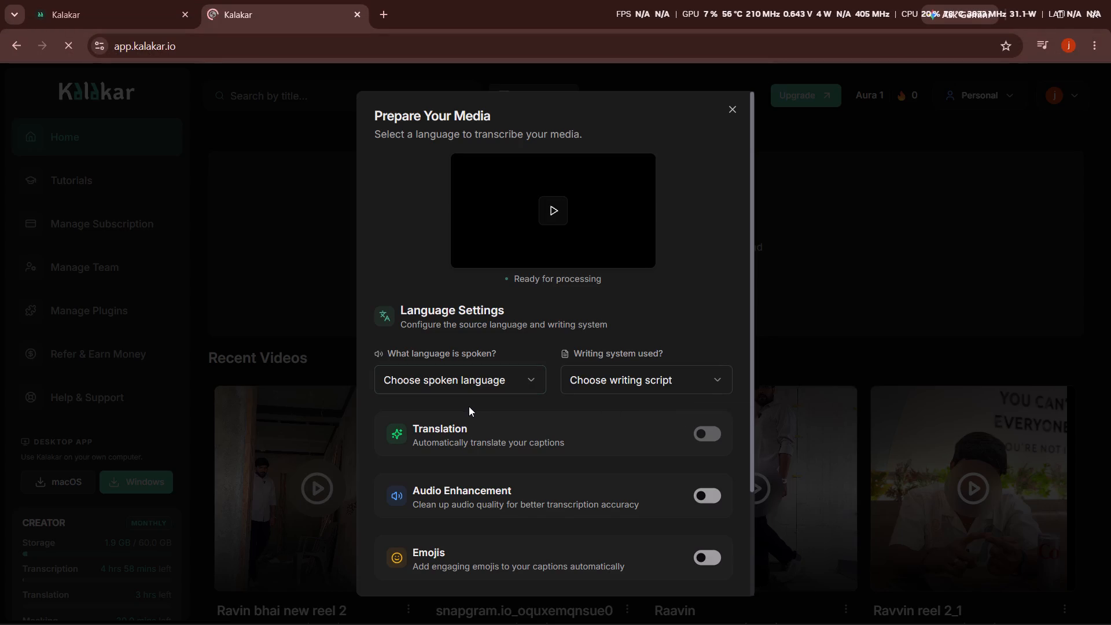
Generate a transcription of the prepared video in Kalakar with Gujarati as the spoken language and Roman as the writing system.
click(488, 377)
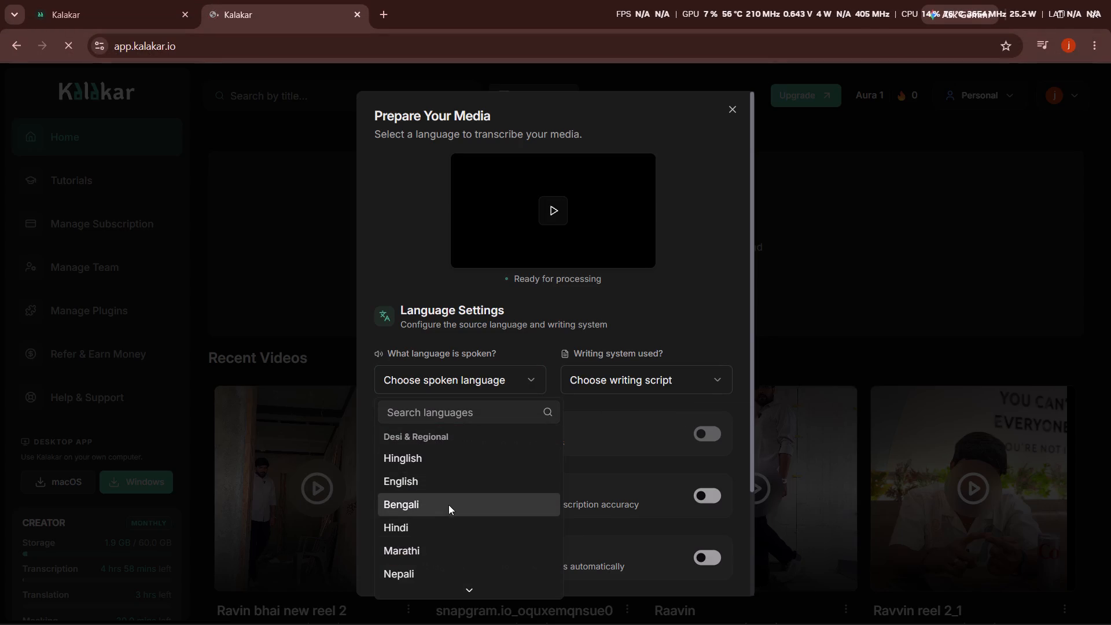
scroll(420, 548, down, 4)
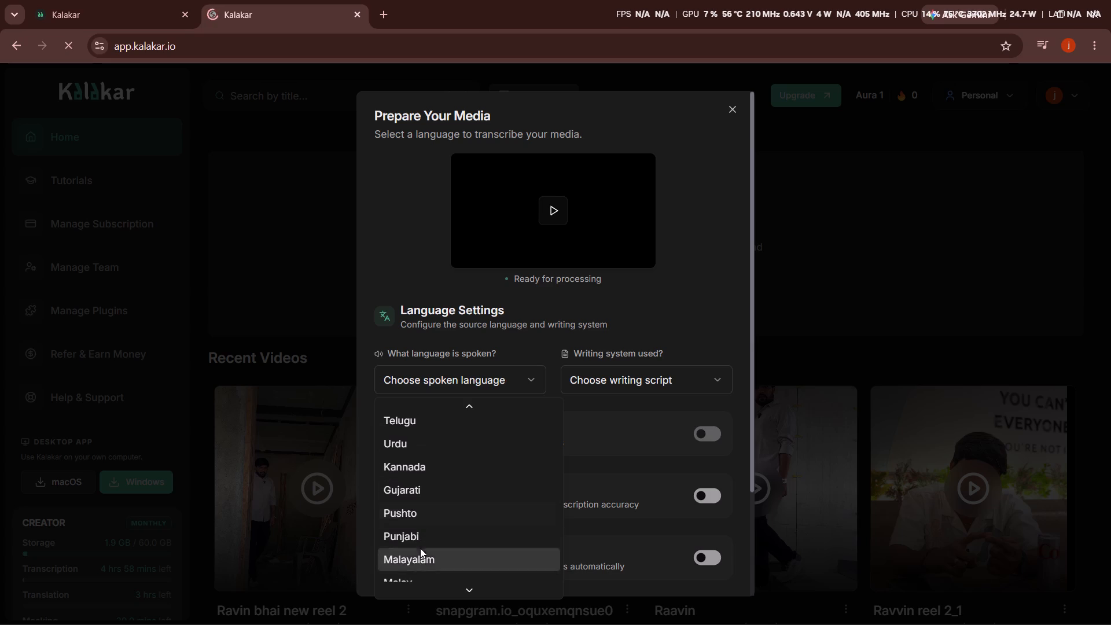
click(421, 487)
click(668, 381)
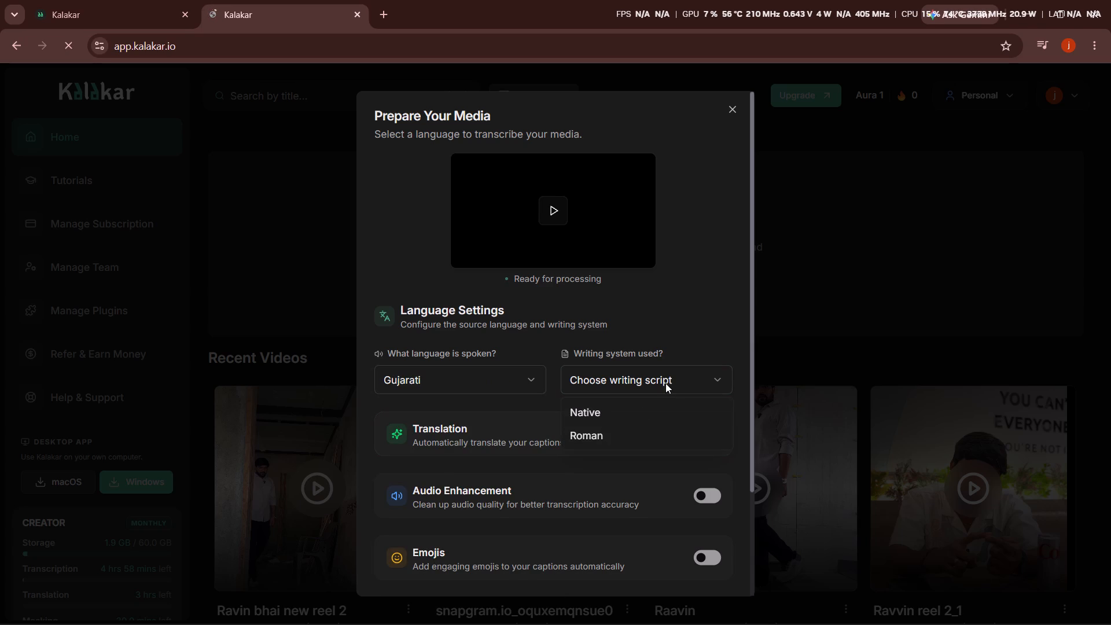
click(620, 433)
scroll(620, 433, down, 2)
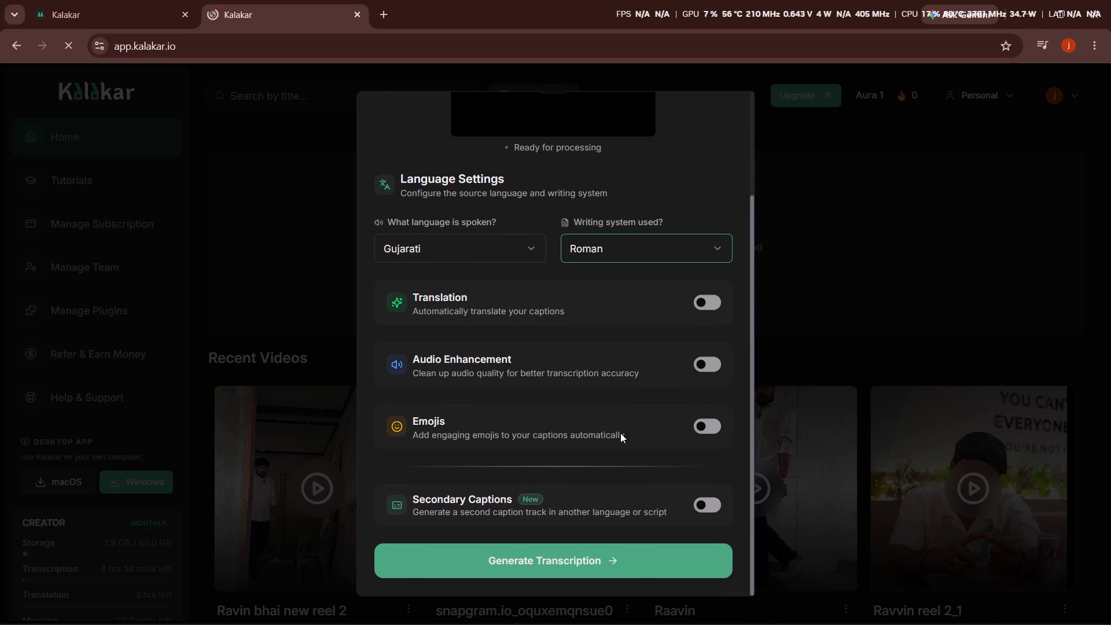
scroll(620, 433, down, 2)
click(579, 561)
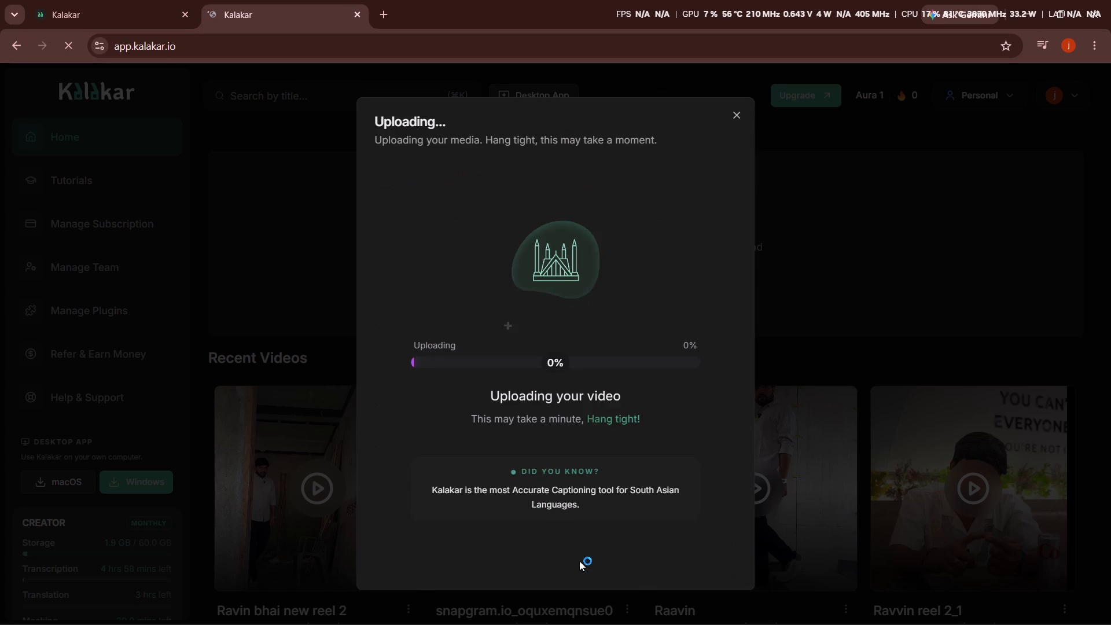
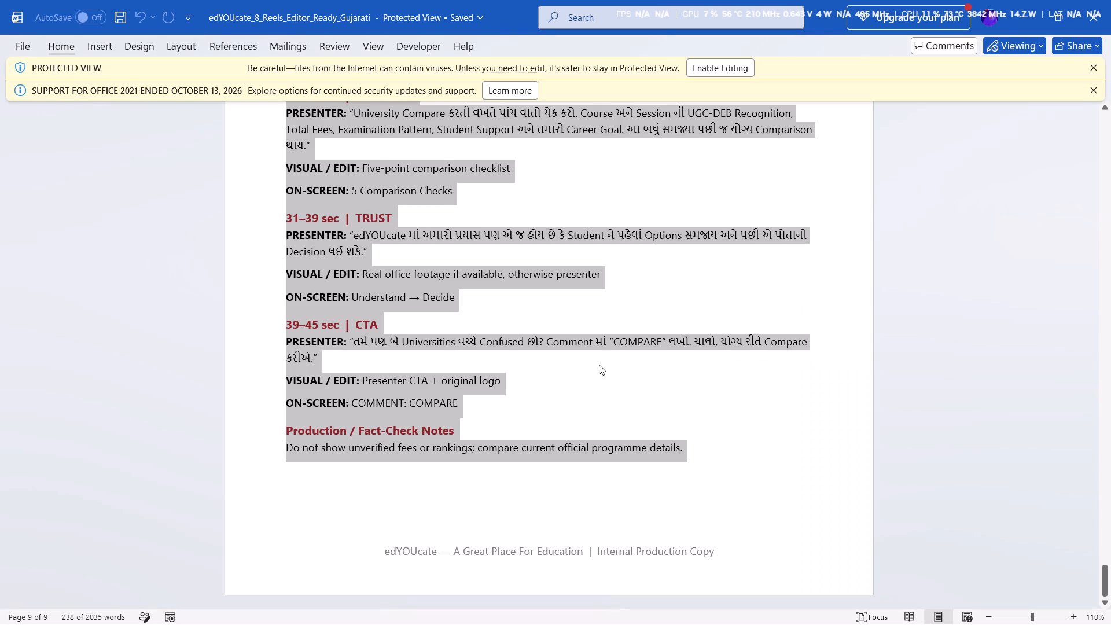
Switch from the Word reel scripts to the surat marketing design file in Figma.
scroll(602, 361, up, 2)
key(alt+Tab)
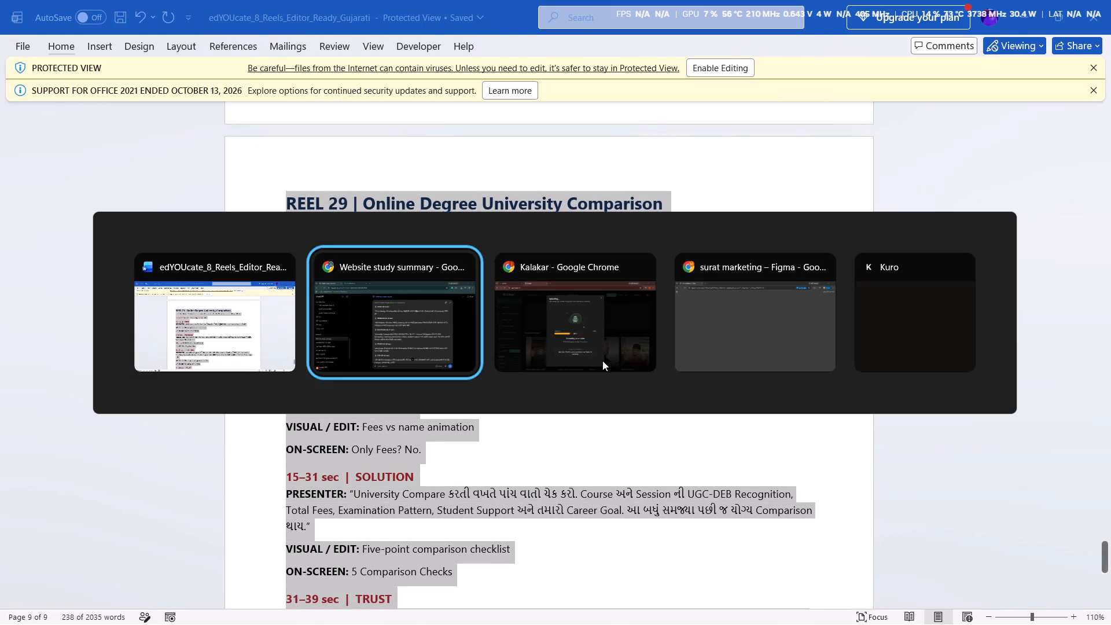
key(alt+Tab)
key(alt+Tab)
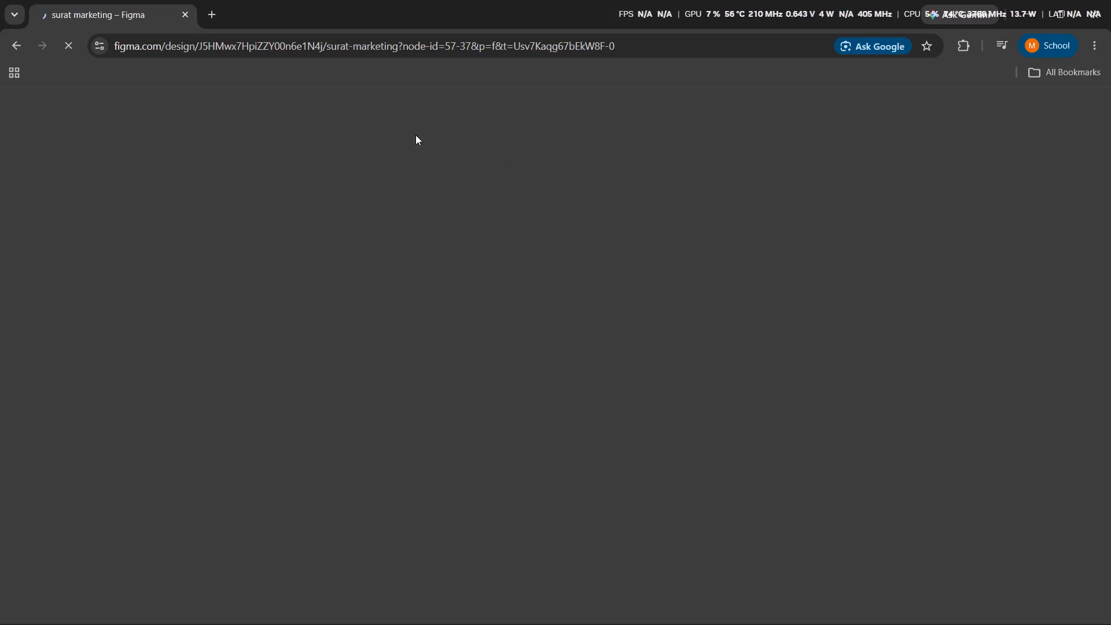